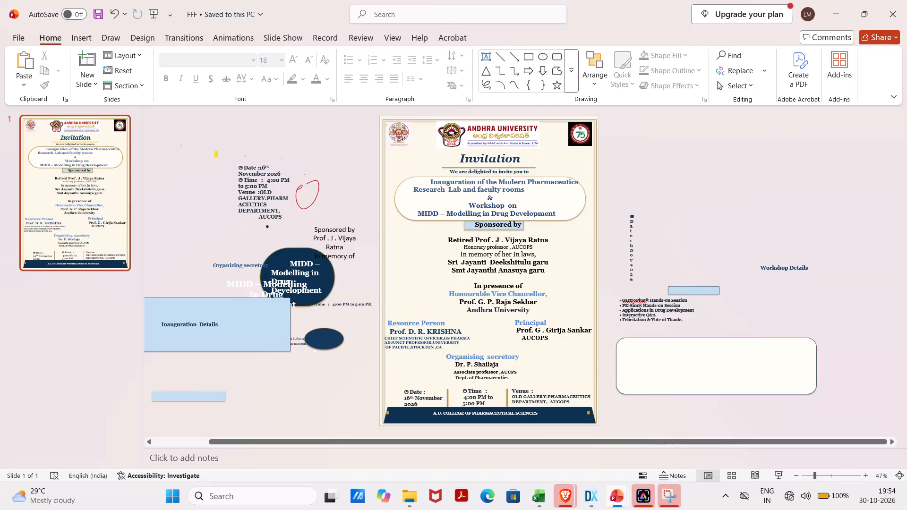
Shorten the honorary professor line under the sponsor's name by removing ", AUCOPS" and enclose the remaining words in parentheses.
left_click(533, 245)
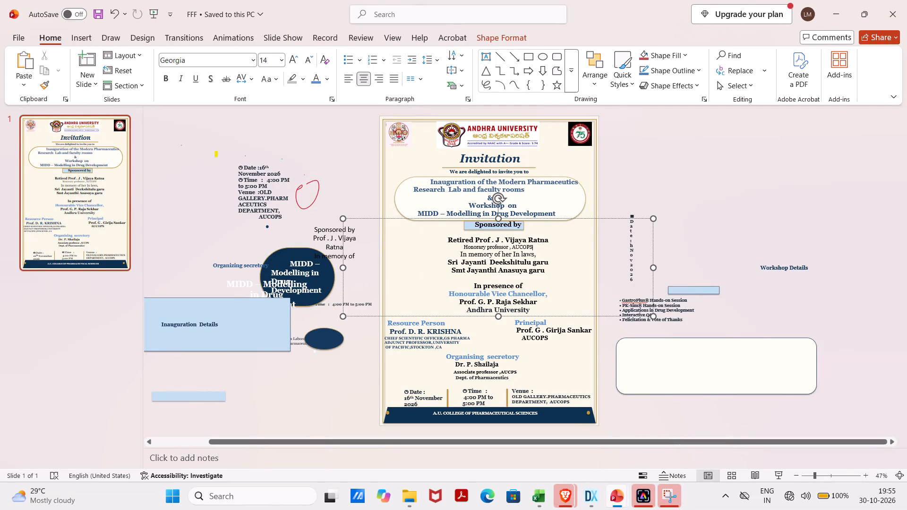
key("BackSpace")
key("BackSpace")
key("BackSpace")
key("BackSpace")
key("BackSpace")
key("BackSpace")
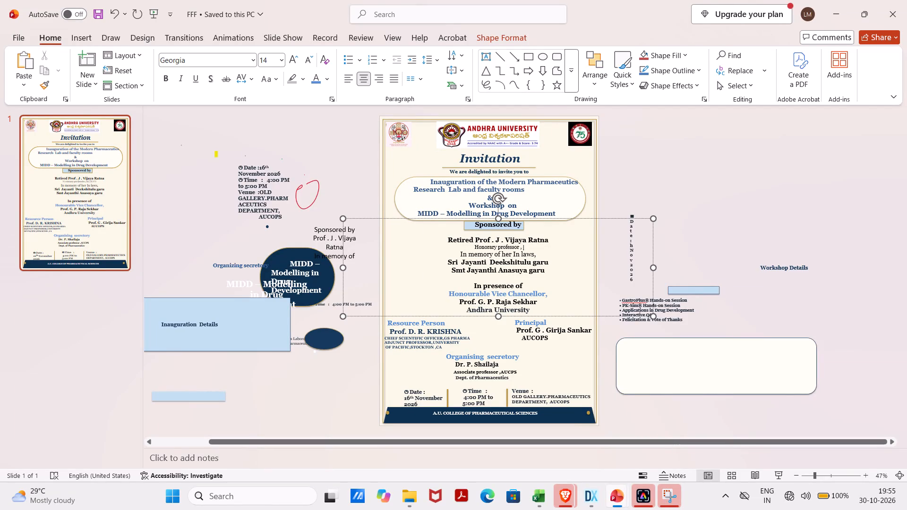
key("BackSpace")
key("BackSpace")
left_click(475, 249)
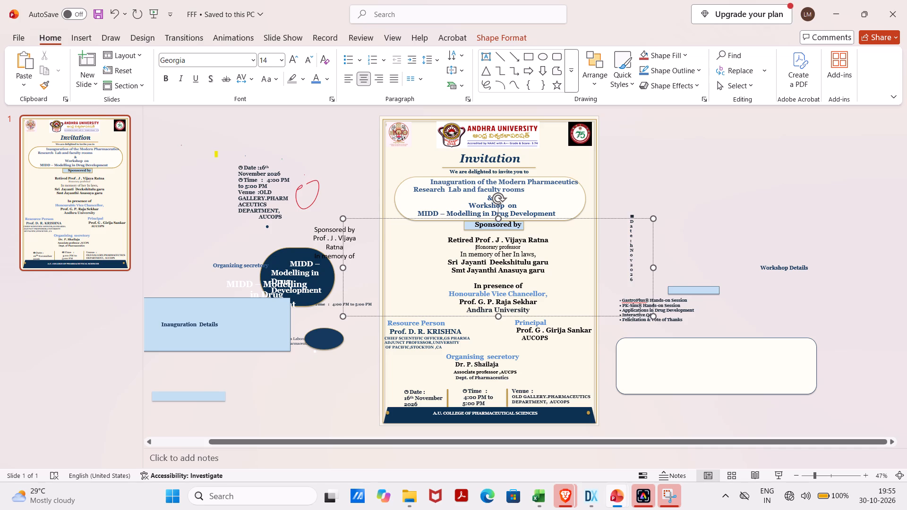
key("shift+parenleft")
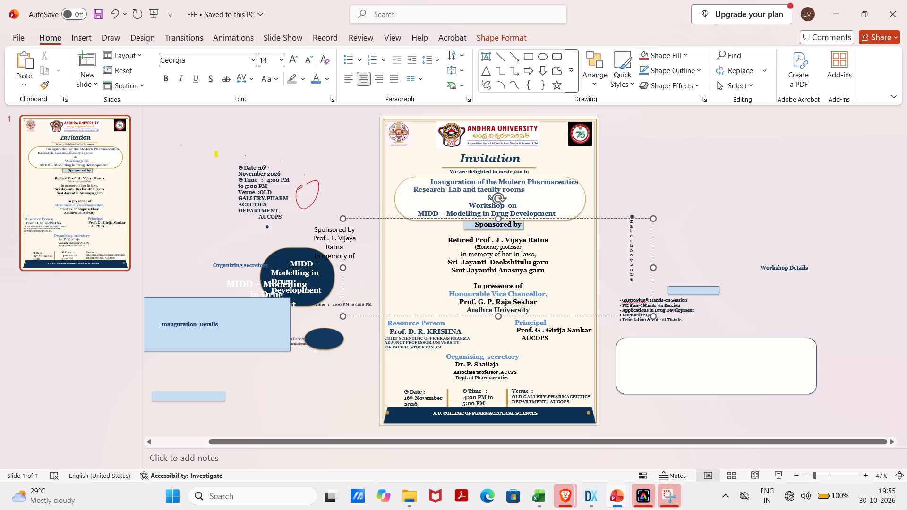
left_click(525, 246)
key("shift+parenright")
Join "(Honorary professor )" onto the end of the retired professor's name line, separated by a space.
left_click(472, 247)
key("BackSpace")
key("BackSpace")
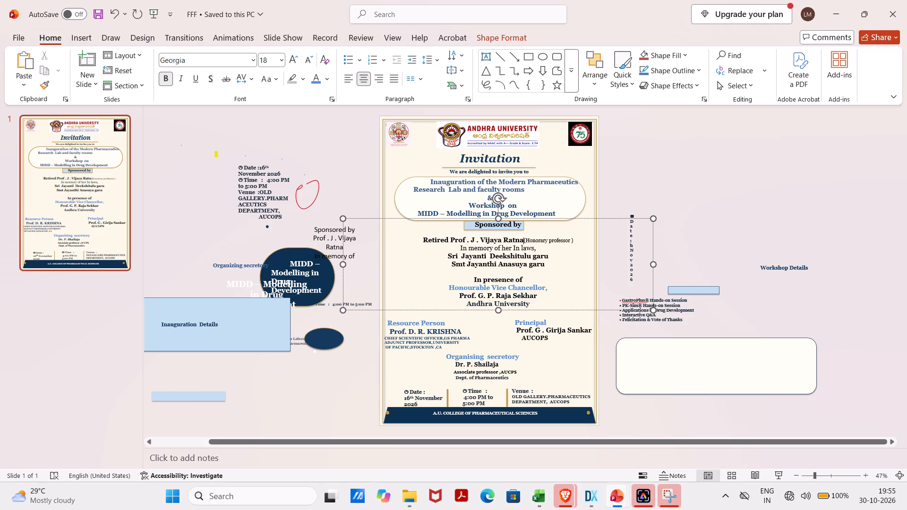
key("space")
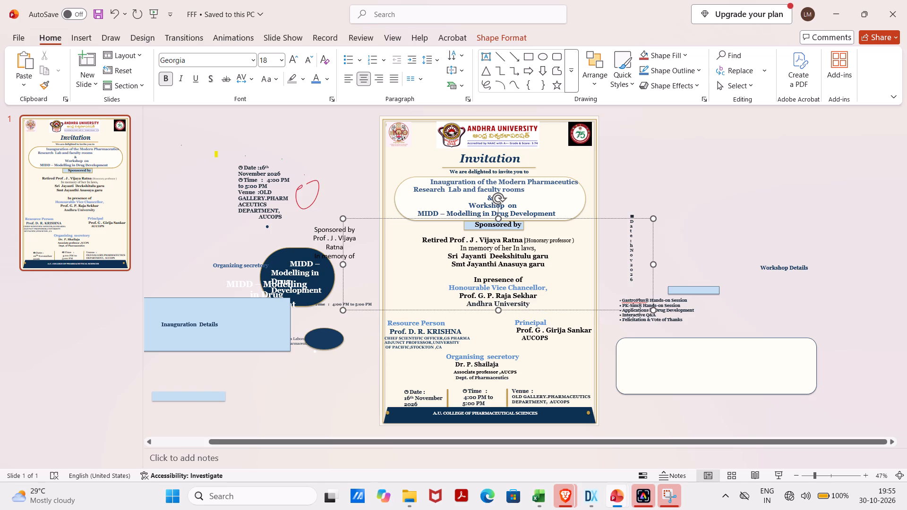
Set the font size of "(Honorary professor )" to 12.
left_click_drag(524, 240, 570, 240)
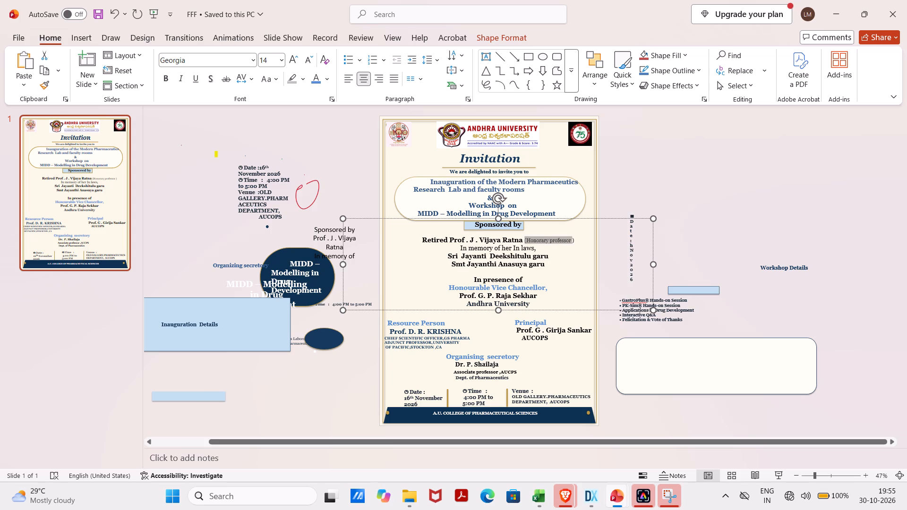
left_click_drag(570, 240, 575, 240)
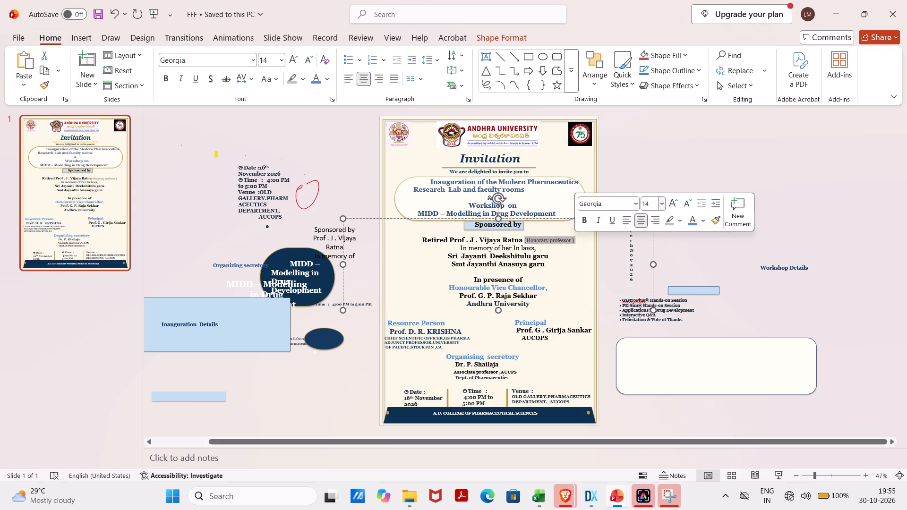
left_click(660, 204)
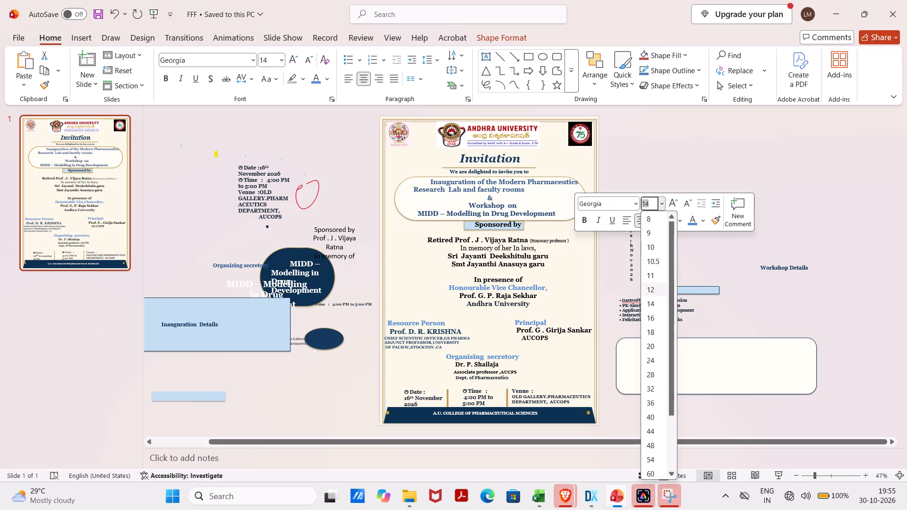
left_click(651, 289)
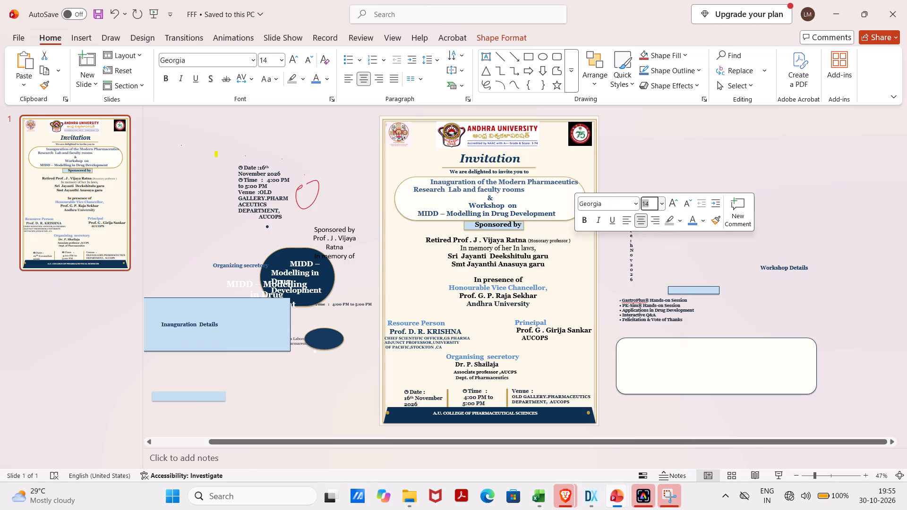
left_click(575, 272)
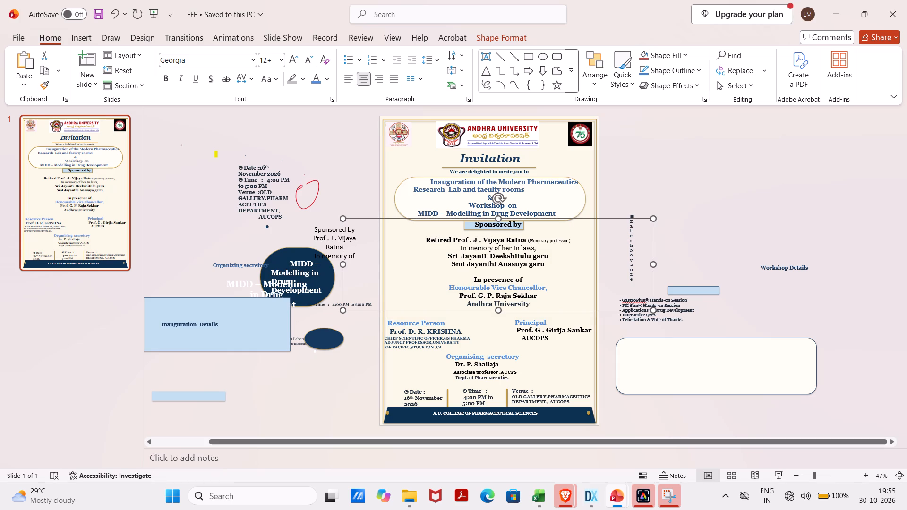
Replace "AUCOPS" under the Principal's name with "A.U. COLLEGE OF PHARMACEUTICAL SCIENCES".
left_click(550, 337)
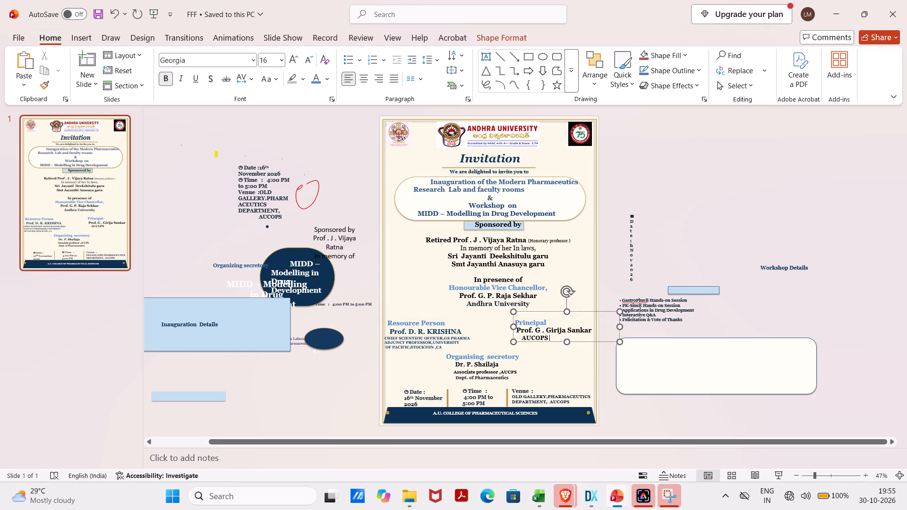
key("BackSpace")
key("BackSpace")
key("BackSpace")
key("BackSpace")
key("BackSpace")
key("BackSpace")
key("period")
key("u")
key("BackSpace")
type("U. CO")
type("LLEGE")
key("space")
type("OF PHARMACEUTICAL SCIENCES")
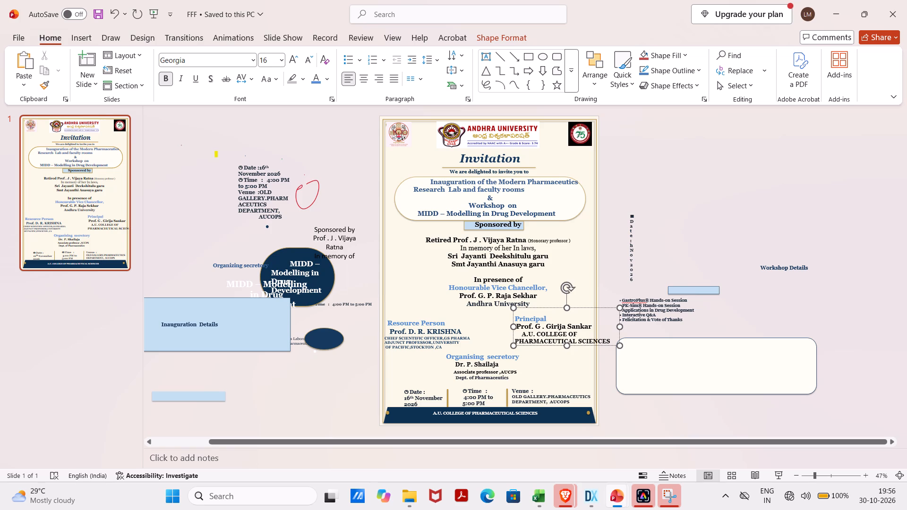
Set the font size of the college name under the Principal's name to 11.
left_click_drag(523, 333, 614, 349)
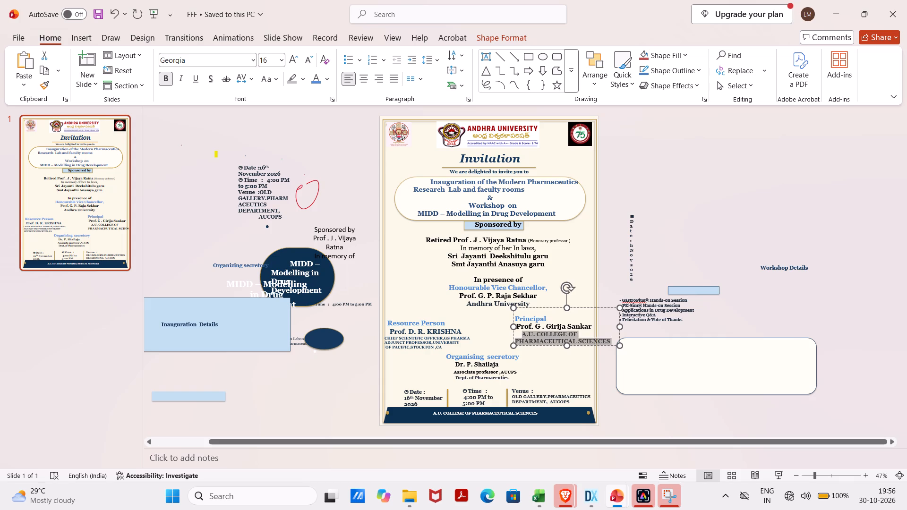
left_click_drag(614, 349, 615, 349)
left_click(701, 314)
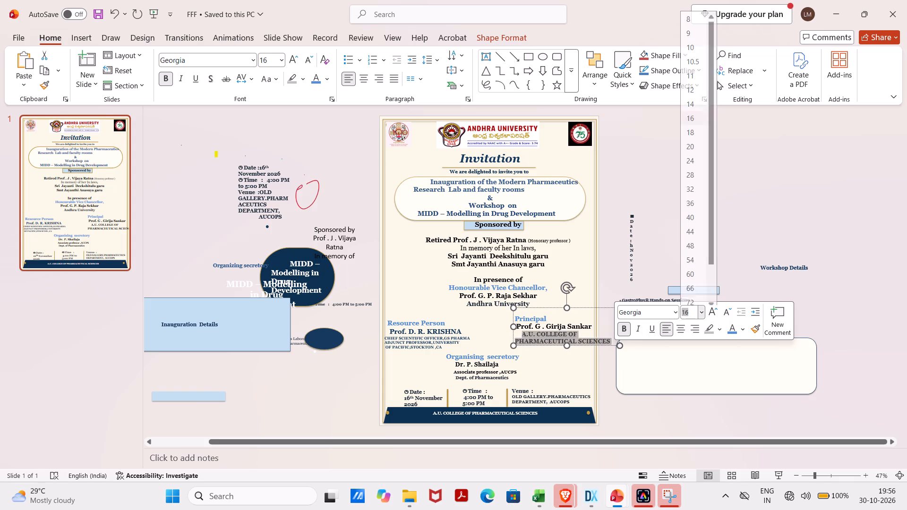
left_click(693, 72)
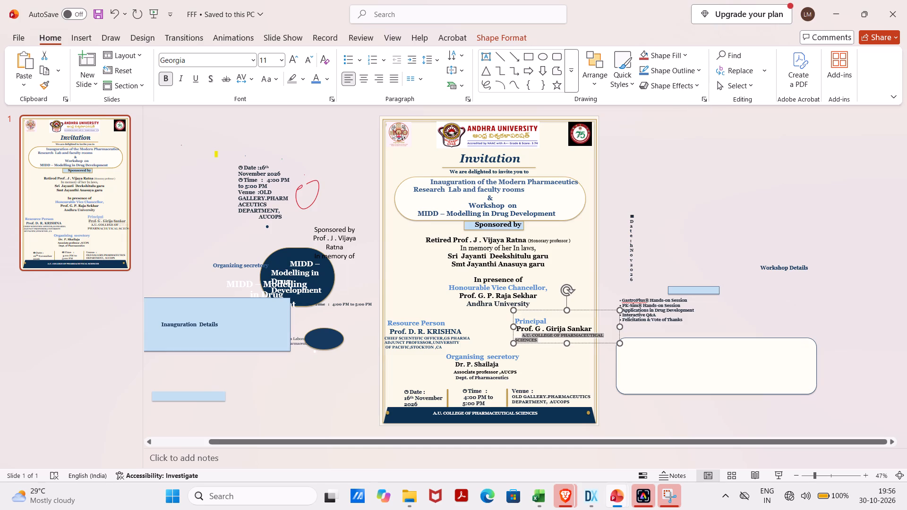
left_click(599, 360)
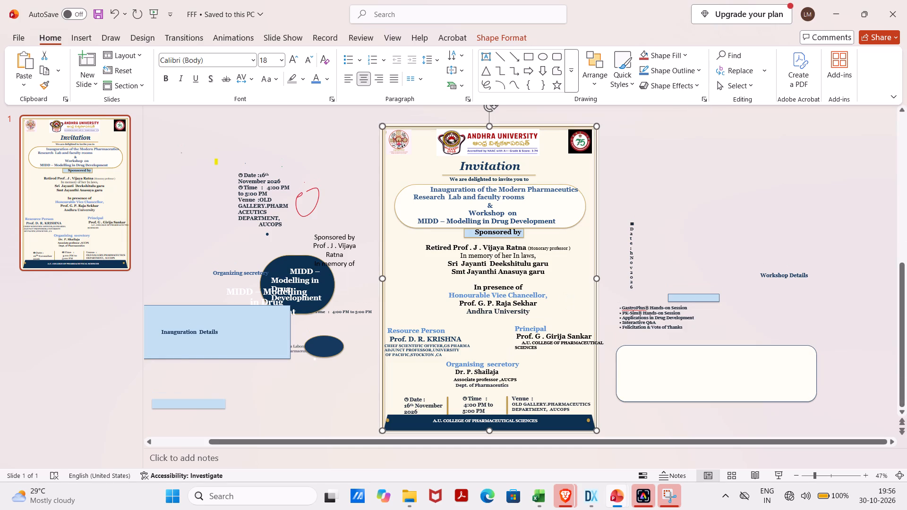
Resize the Principal text box so it starts closer to the Resource Person block and ends at the slide's edge.
left_click(559, 346)
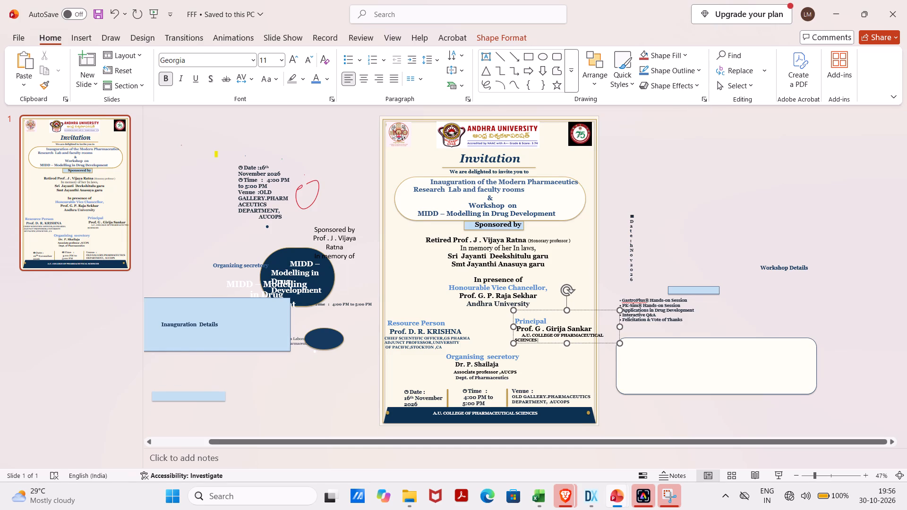
left_click_drag(515, 330, 511, 335)
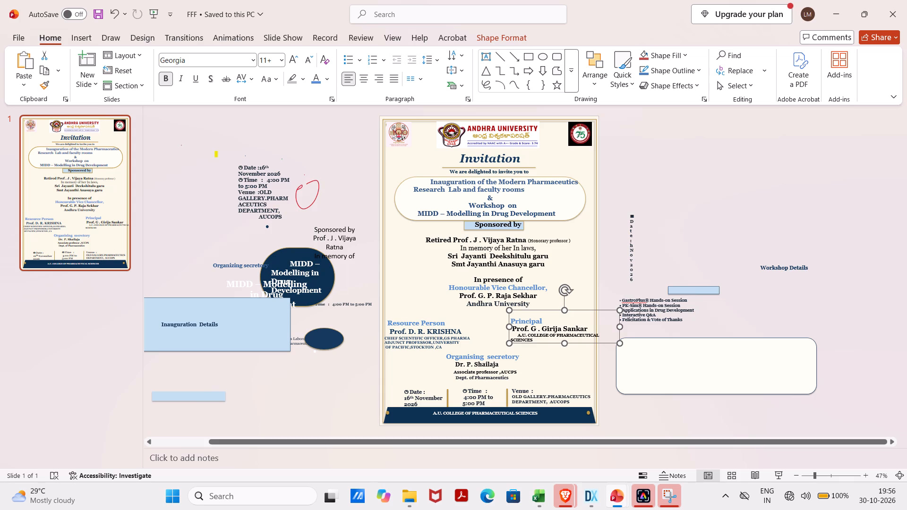
left_click_drag(564, 307, 537, 313)
left_click_drag(510, 327, 501, 327)
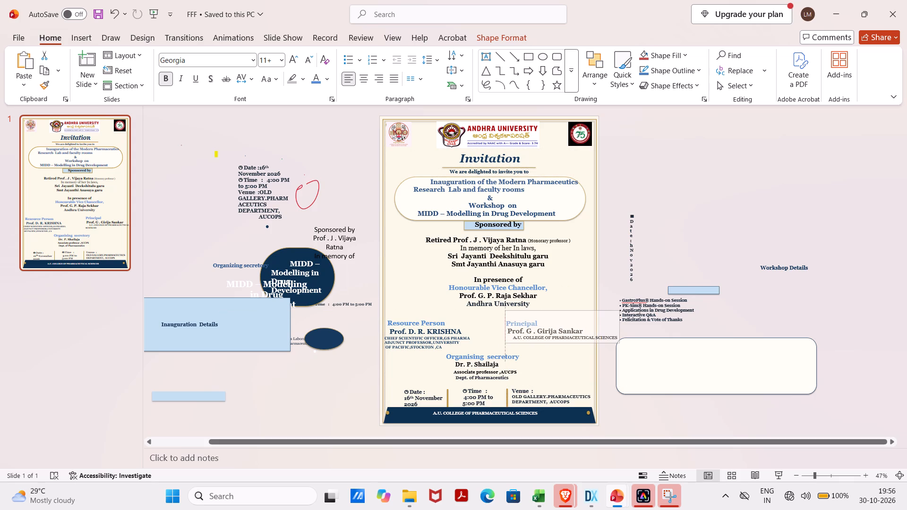
left_click_drag(501, 327, 500, 327)
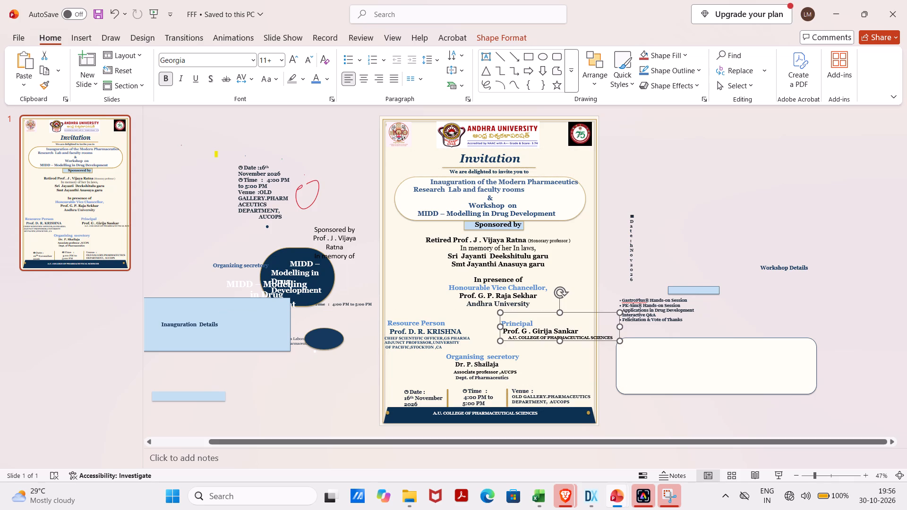
left_click_drag(619, 340, 600, 342)
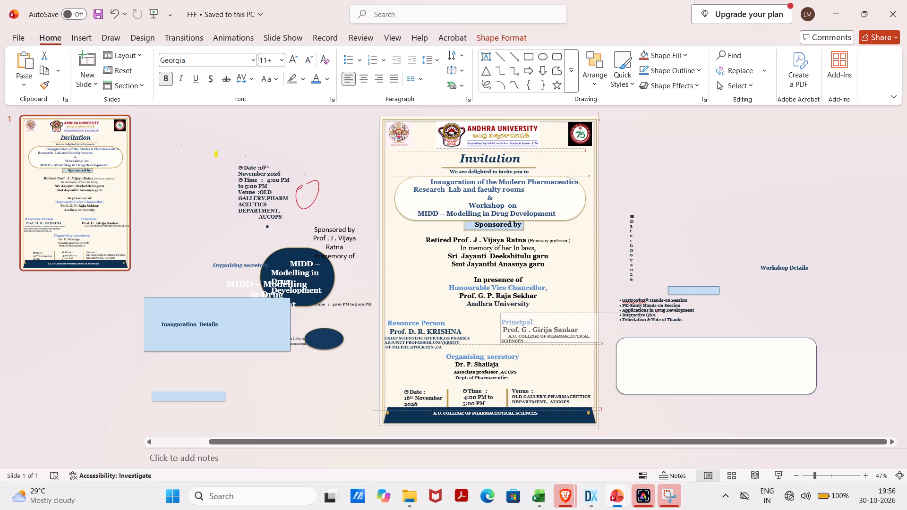
left_click_drag(600, 342, 600, 342)
left_click(606, 365)
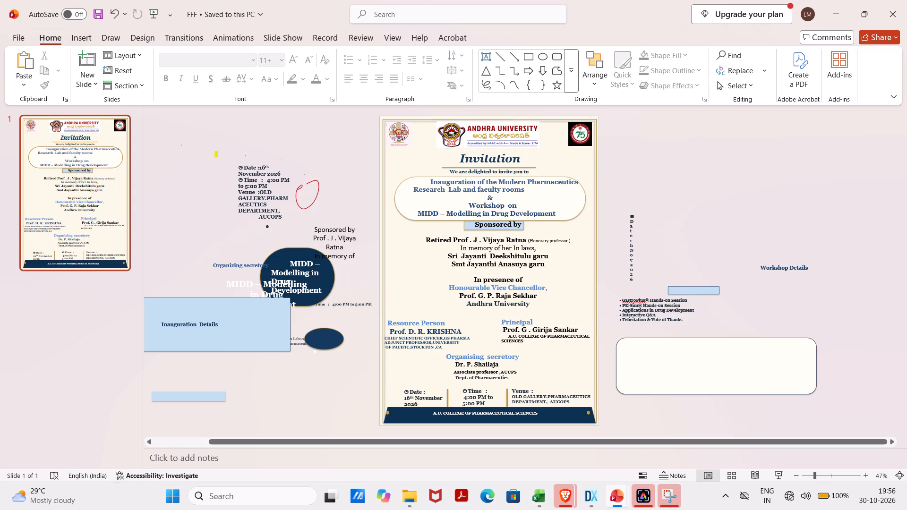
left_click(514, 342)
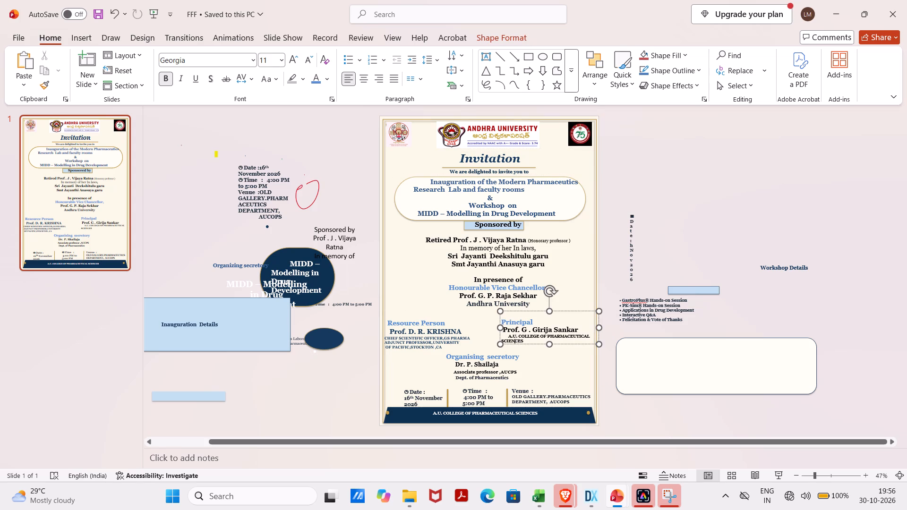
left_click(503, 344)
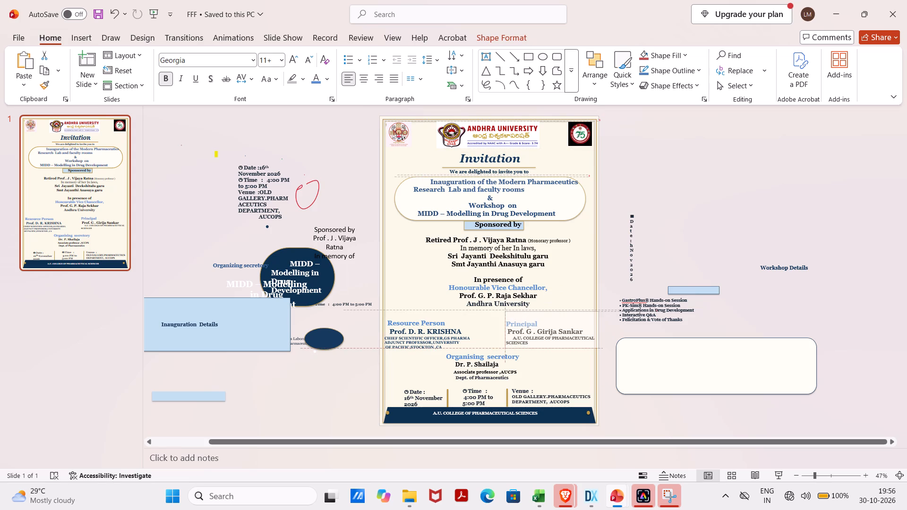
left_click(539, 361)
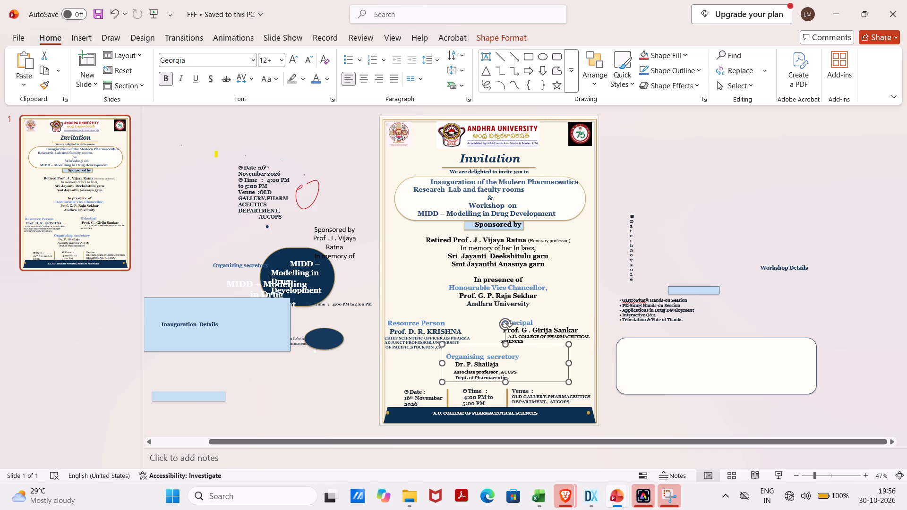
Bring the outer edge of the Resource Person text box slightly inward from the slide's border.
left_click(425, 338)
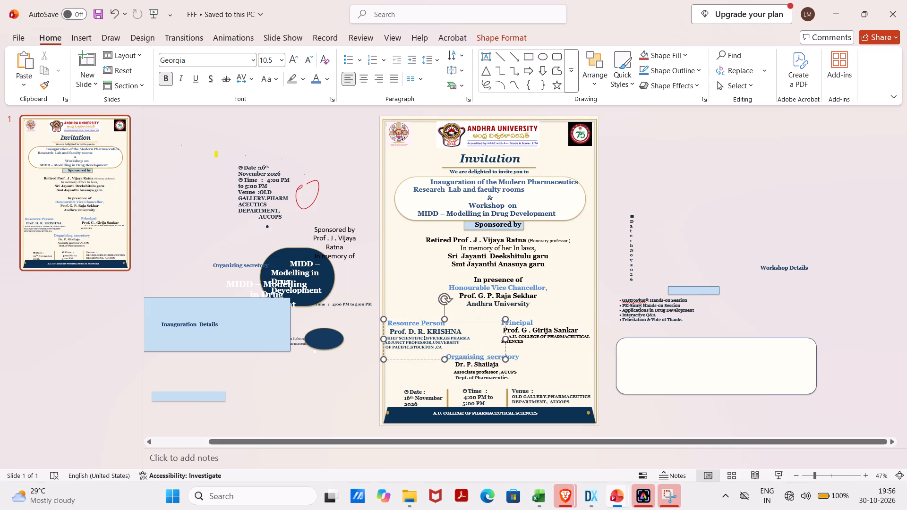
left_click(385, 319)
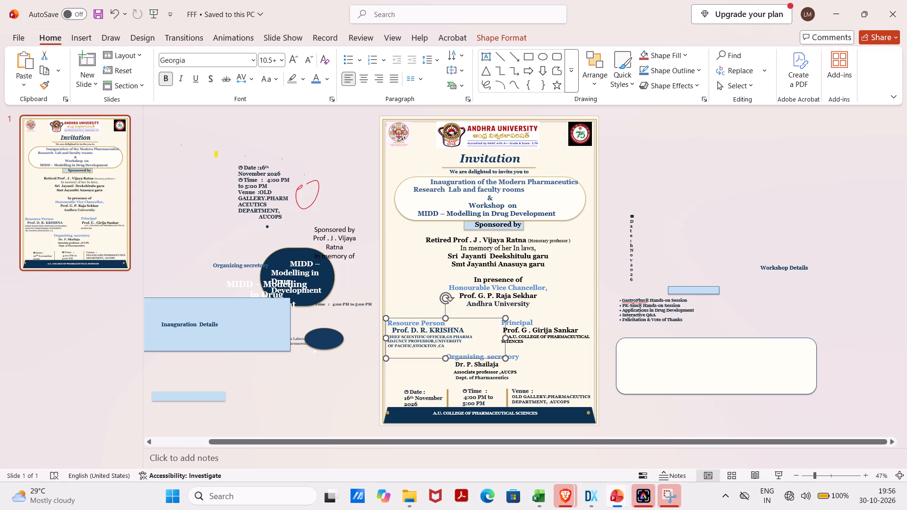
left_click(389, 325)
key("BackSpace")
key("BackSpace")
key("BackSpace")
Remove "to 5:00 PM" from the Time text box so it reads "4:00 PM".
left_click(487, 402)
key("BackSpace")
key("BackSpace")
key("BackSpace")
key("BackSpace")
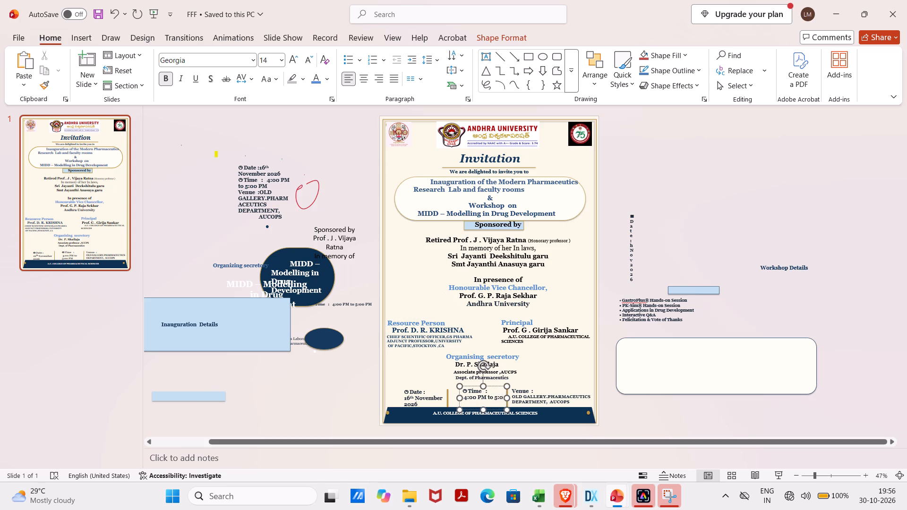
key("BackSpace")
key("BackSpace")
key("BackSpace")
key("BackSpace")
key("BackSpace")
key("BackSpace")
Widen the Time text box slightly towards the Date block and lower it a little towards the footer.
left_click_drag(461, 384, 459, 390)
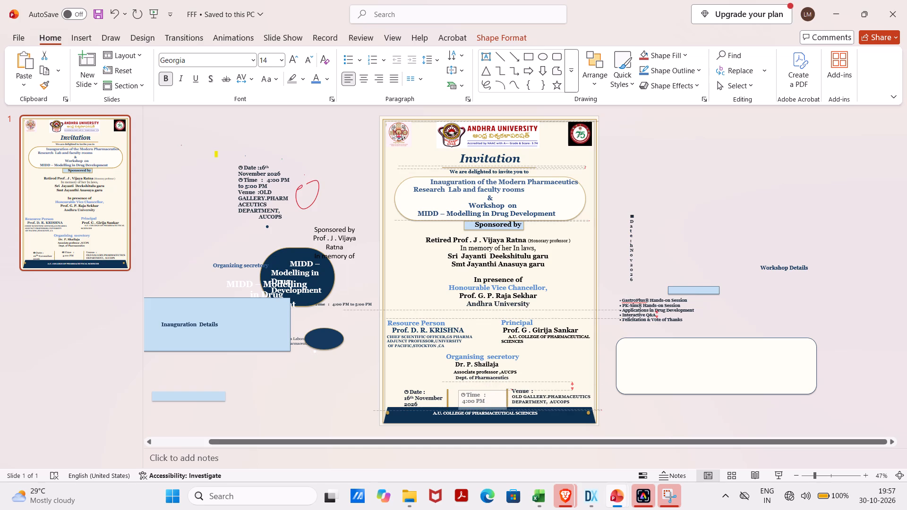
left_click_drag(459, 390, 458, 391)
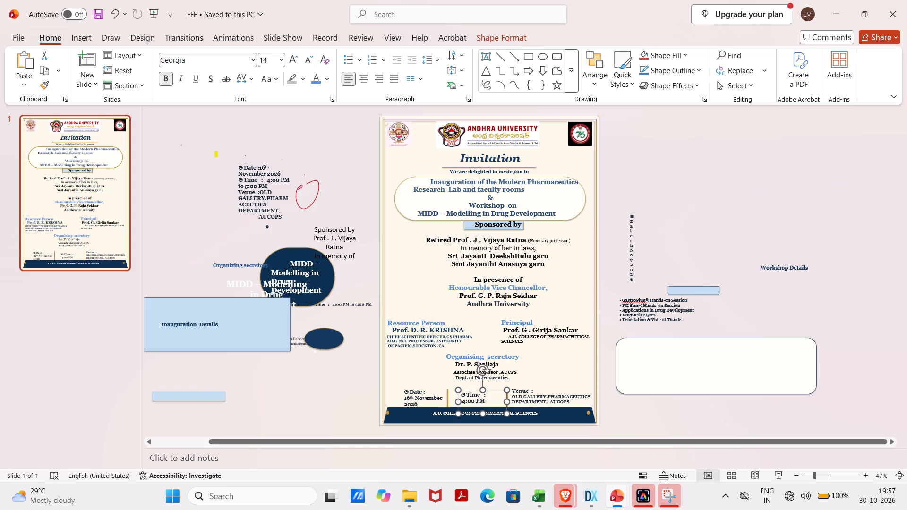
Indent "4:00 PM" under "Time :" with eight spaces.
left_click(462, 403)
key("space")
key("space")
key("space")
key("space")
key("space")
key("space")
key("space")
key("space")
Widen the Date text box outward so it starts closer to the slide's border.
left_click(413, 394)
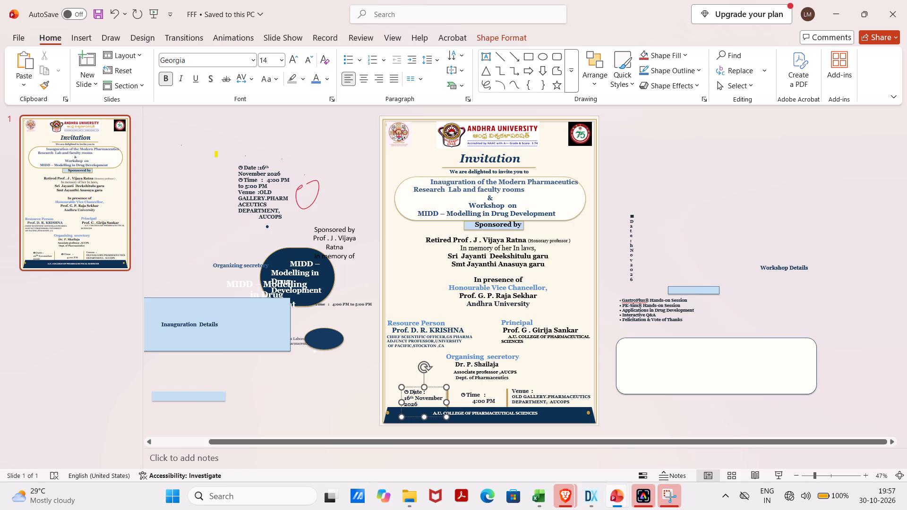
left_click_drag(402, 387, 394, 387)
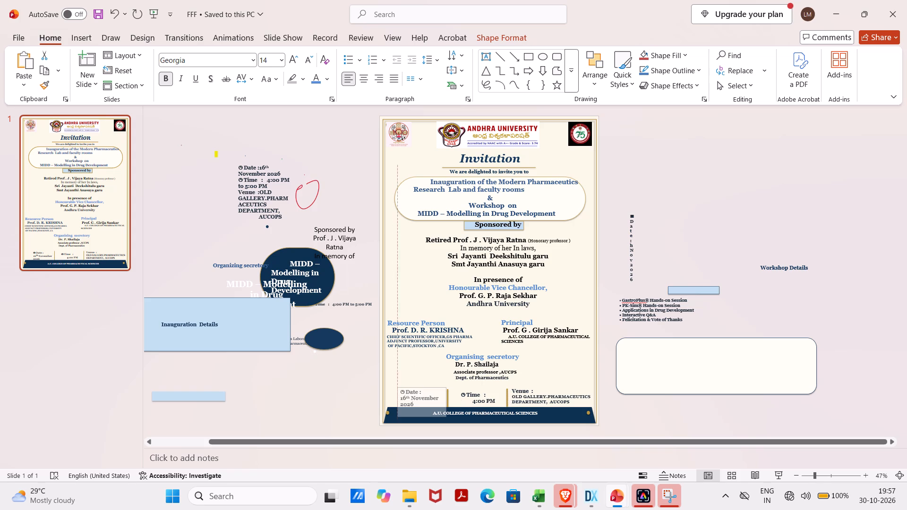
left_click_drag(394, 387, 390, 387)
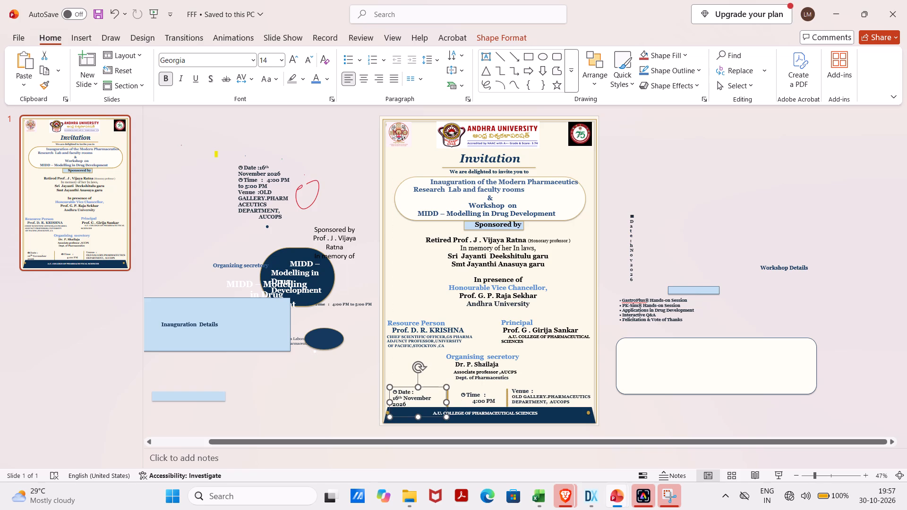
Put "2026" on its own line in the Date text box and indent both "16th November" and "2026" with spaces.
left_click(393, 405)
key("BackSpace")
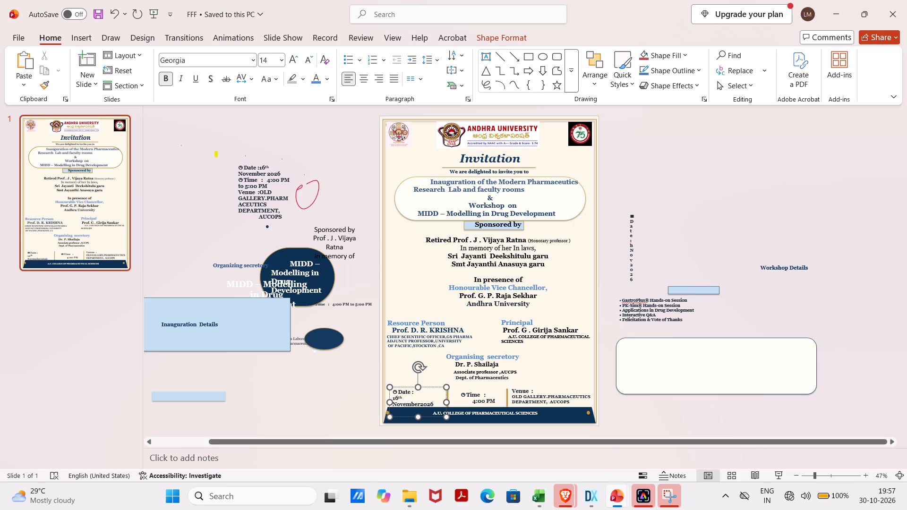
key("Return")
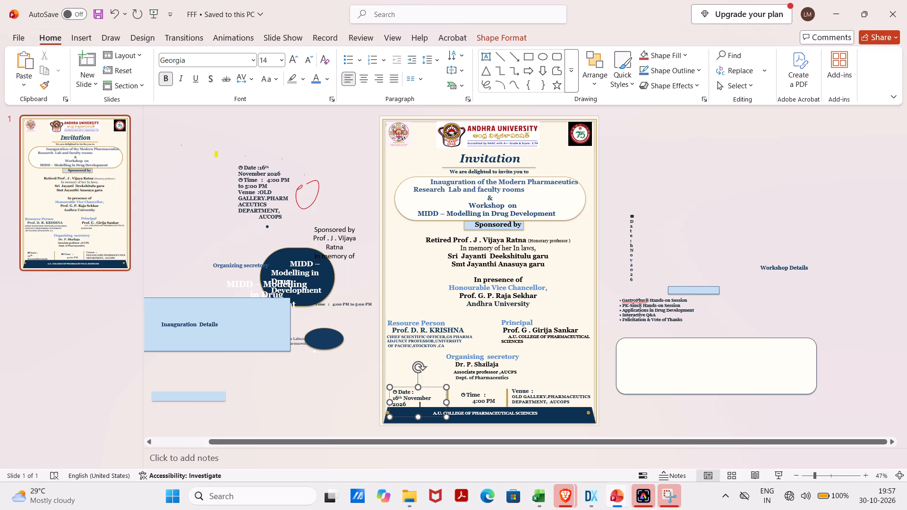
left_click(393, 400)
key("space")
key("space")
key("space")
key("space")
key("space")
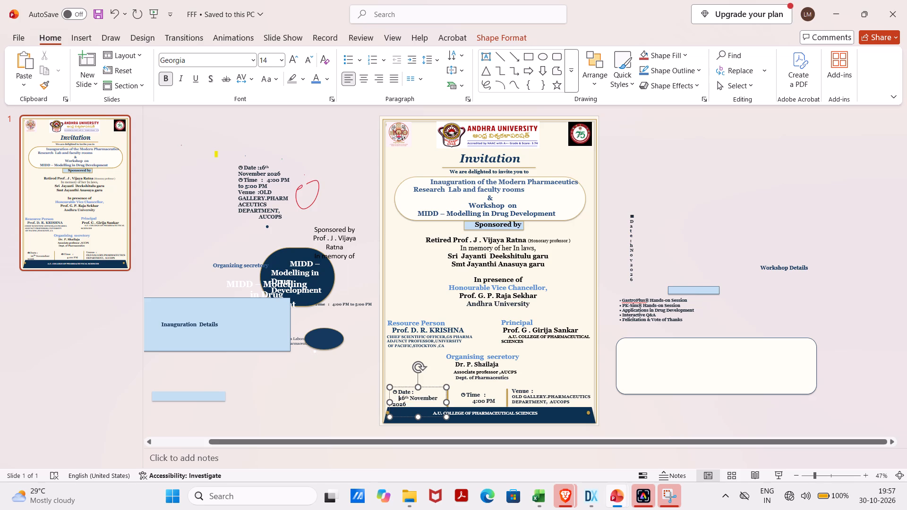
left_click(394, 407)
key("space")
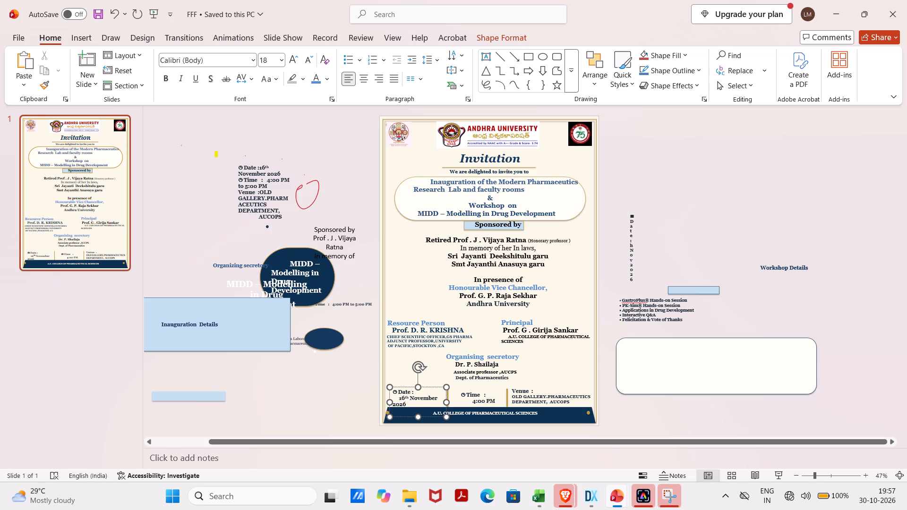
left_click(394, 406)
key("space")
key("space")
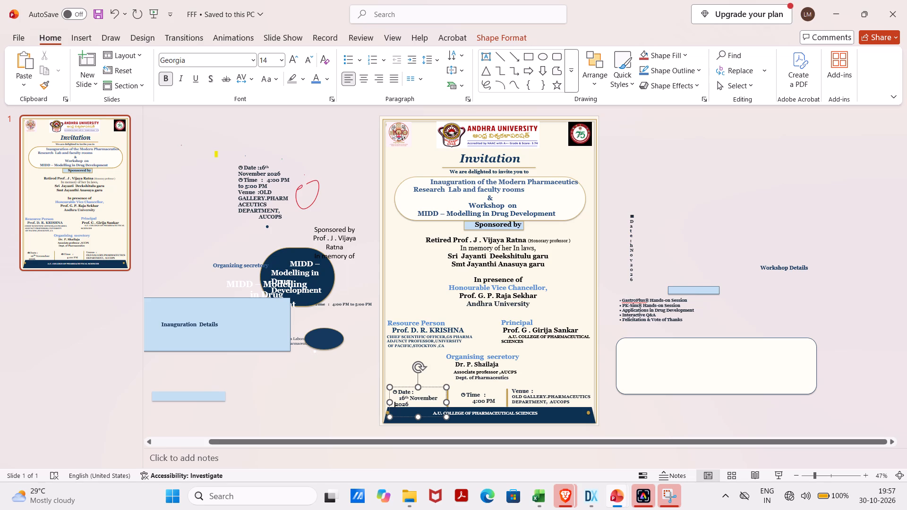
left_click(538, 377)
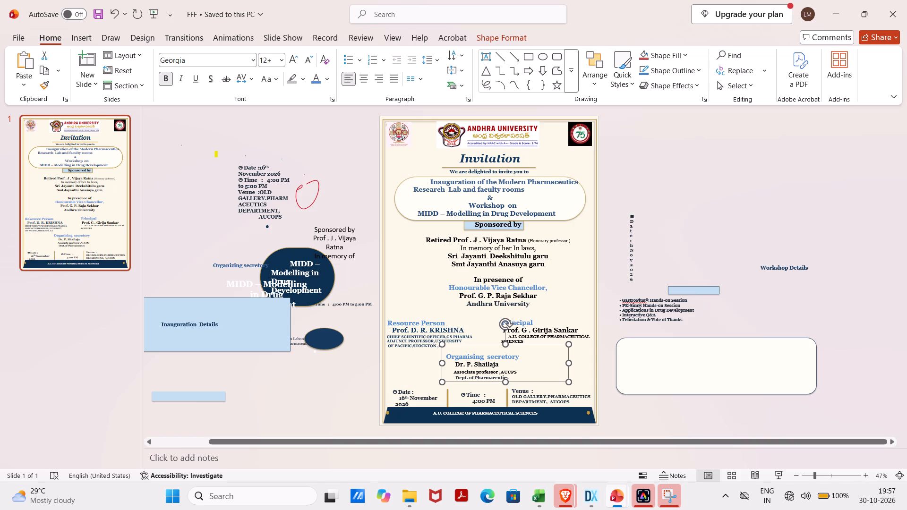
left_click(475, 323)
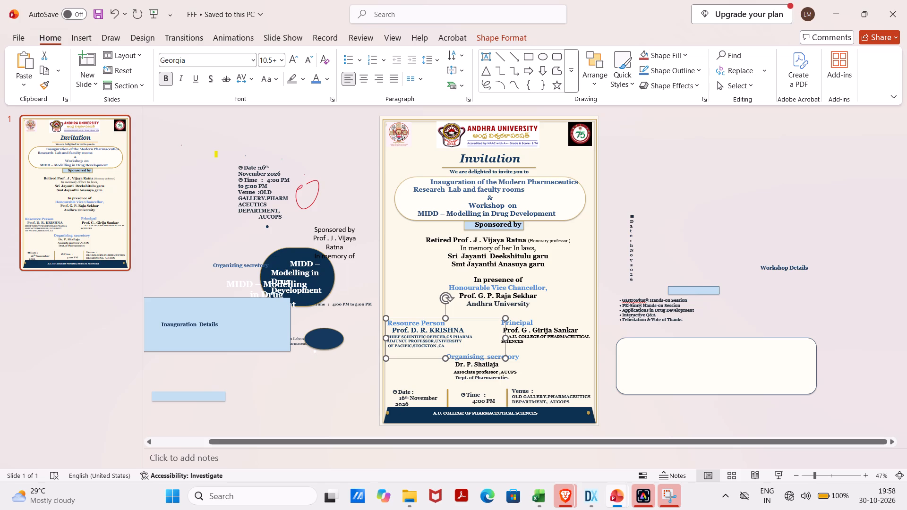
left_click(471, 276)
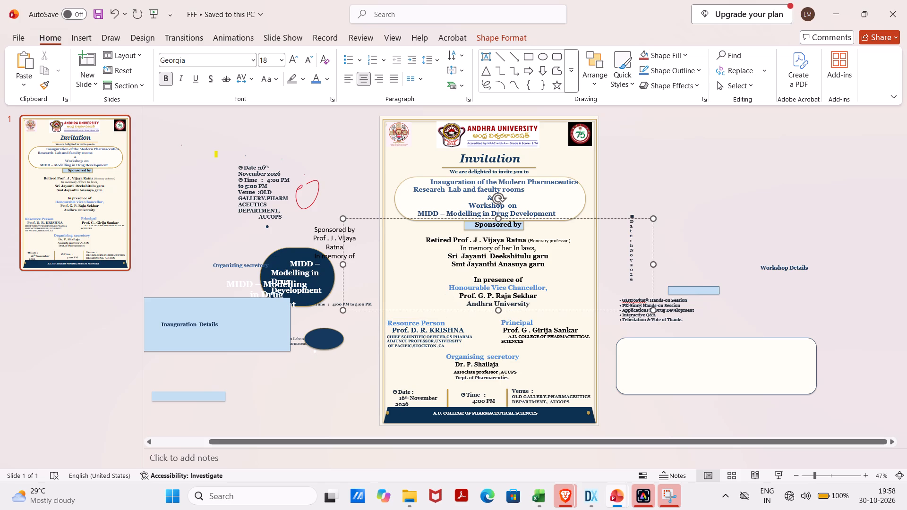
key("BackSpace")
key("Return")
Remove the initials that follow "Prof." in the Resource Person's name.
left_click(429, 327)
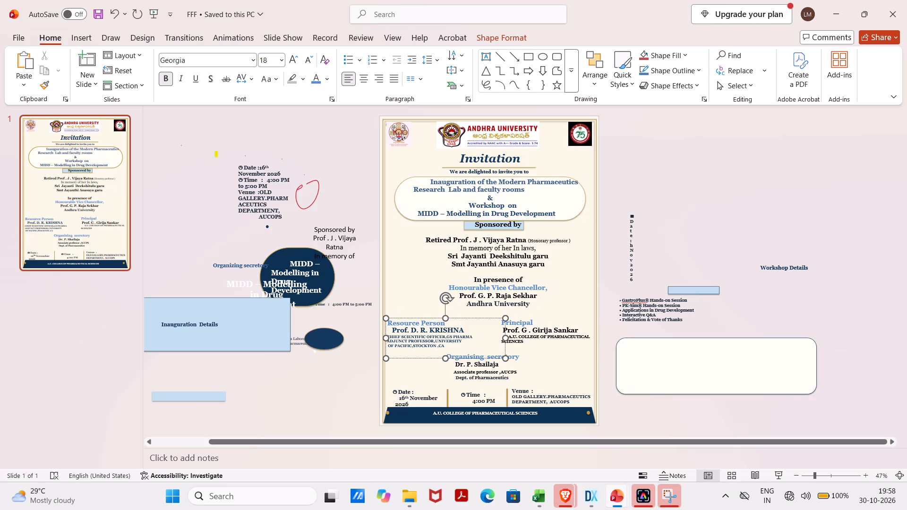
key("BackSpace")
key("BackSpace")
key("BackSpace")
key("BackSpace")
key("BackSpace")
key("BackSpace")
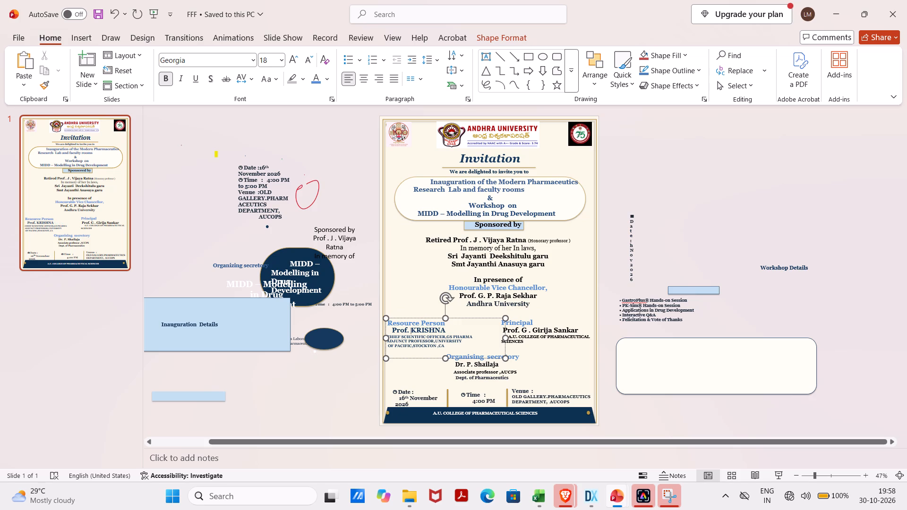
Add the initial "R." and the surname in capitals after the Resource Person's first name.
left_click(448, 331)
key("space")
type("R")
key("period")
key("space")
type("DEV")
Retype the Resource Person's name after "Prof." in title case, with the initial "R." and the full surname.
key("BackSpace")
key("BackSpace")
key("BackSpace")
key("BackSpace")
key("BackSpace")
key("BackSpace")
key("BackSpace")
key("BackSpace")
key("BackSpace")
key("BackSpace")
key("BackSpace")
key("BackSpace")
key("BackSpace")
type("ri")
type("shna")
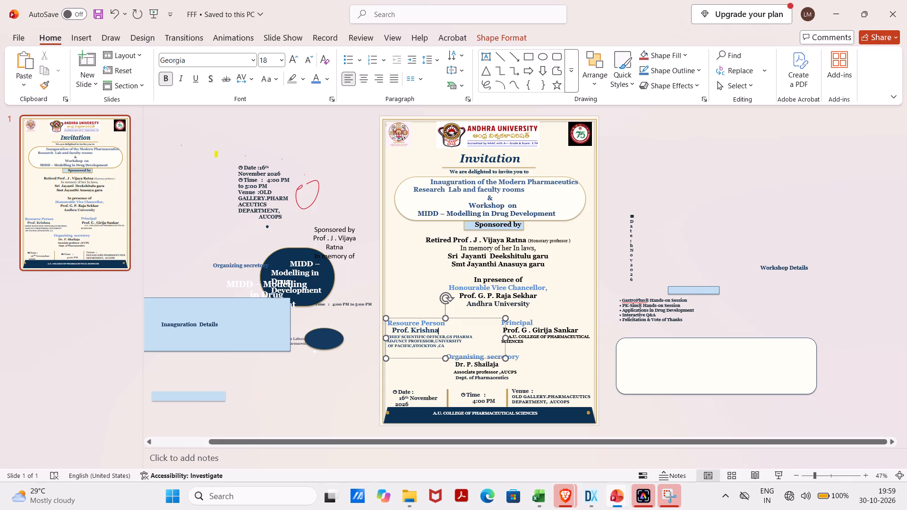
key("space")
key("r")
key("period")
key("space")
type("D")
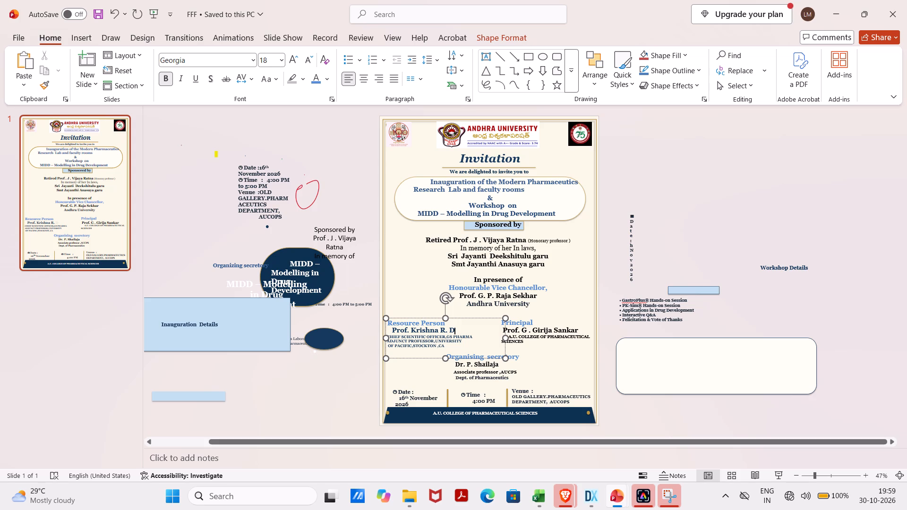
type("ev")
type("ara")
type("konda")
Widen the text box holding the Resource Person's name and designation slightly toward the Principal's column.
left_click(447, 349)
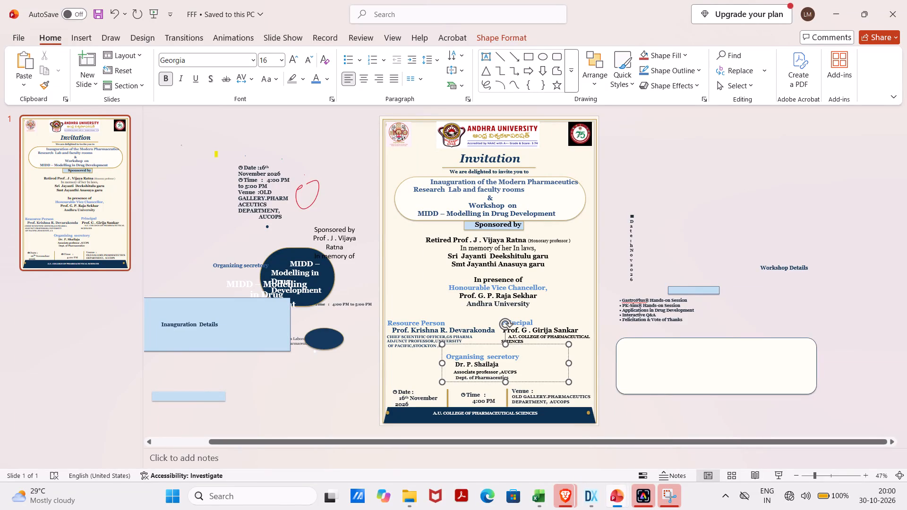
left_click(450, 339)
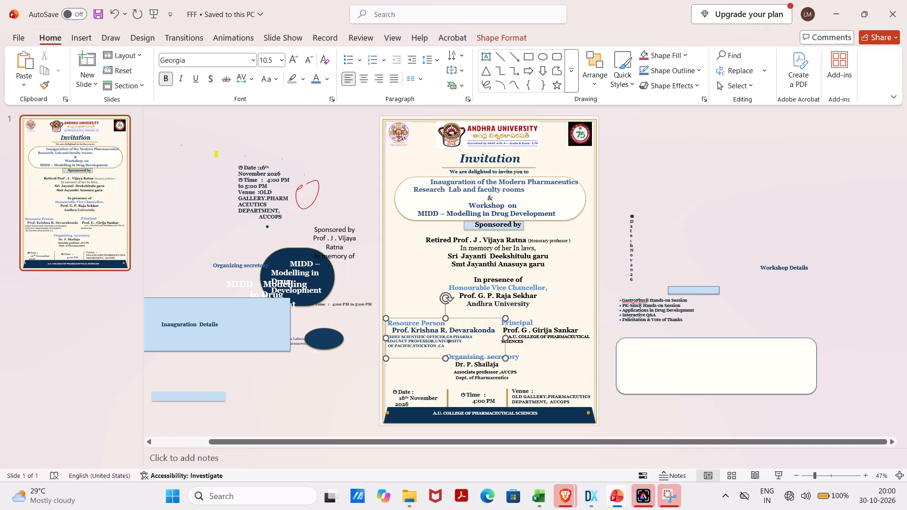
left_click_drag(501, 355, 508, 356)
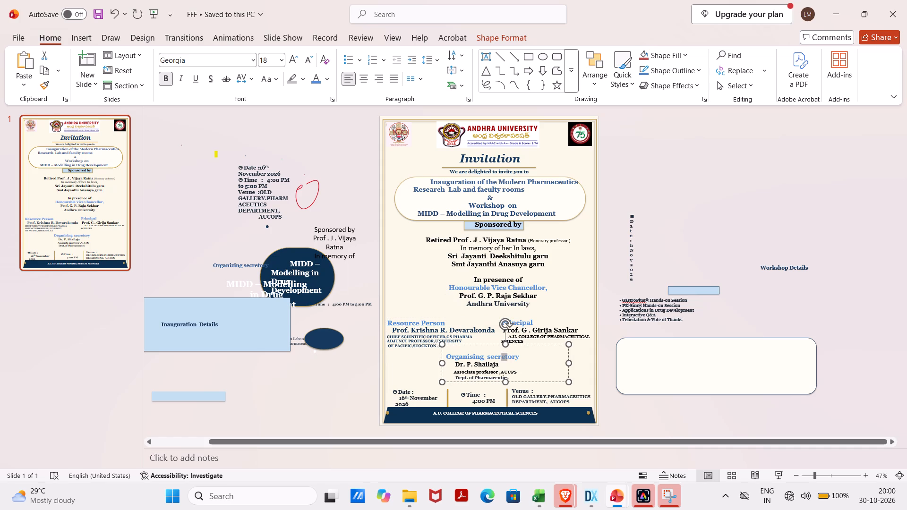
left_click_drag(508, 356, 509, 356)
left_click(441, 325)
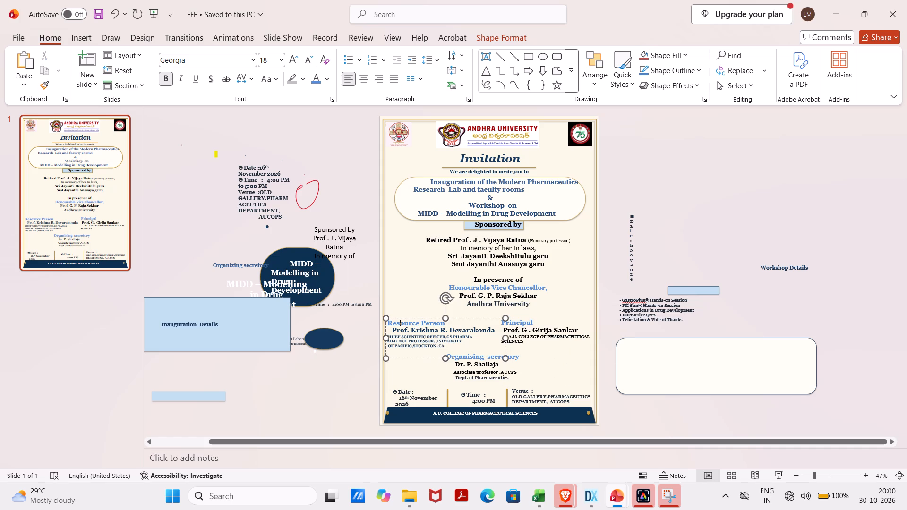
left_click_drag(505, 359, 521, 360)
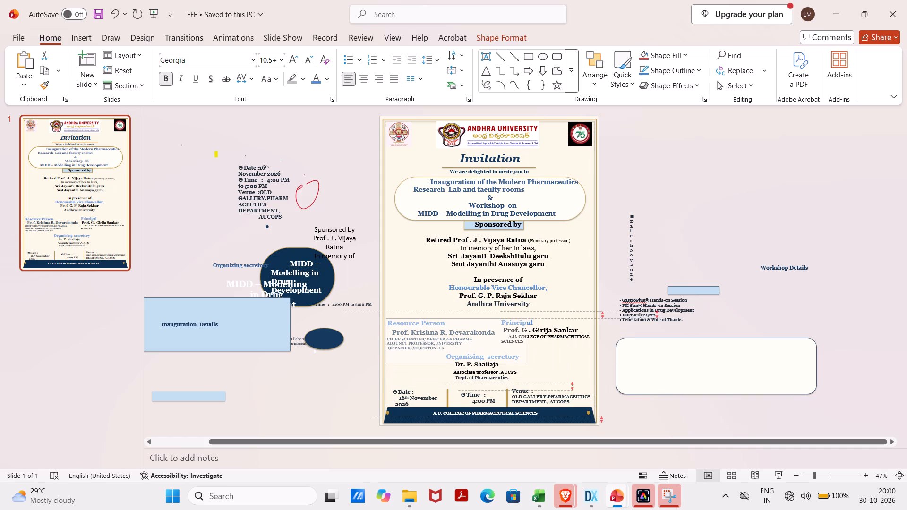
left_click_drag(521, 360, 514, 357)
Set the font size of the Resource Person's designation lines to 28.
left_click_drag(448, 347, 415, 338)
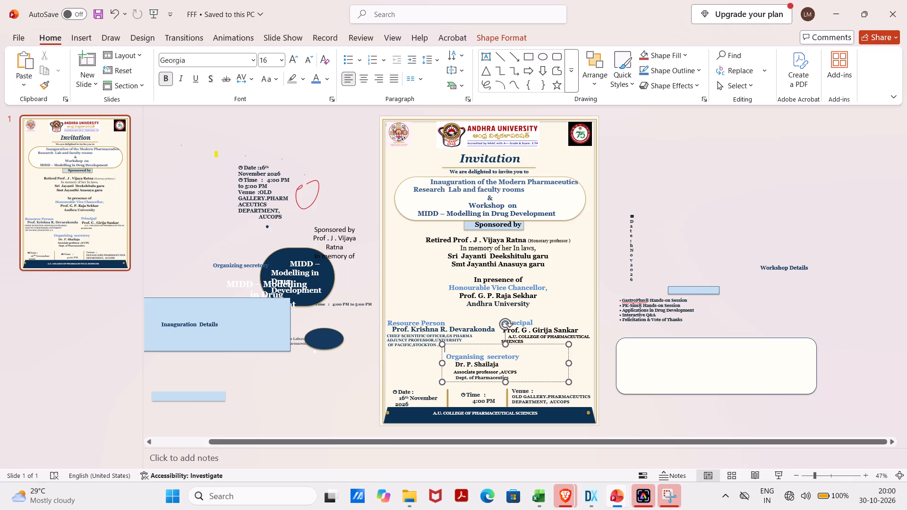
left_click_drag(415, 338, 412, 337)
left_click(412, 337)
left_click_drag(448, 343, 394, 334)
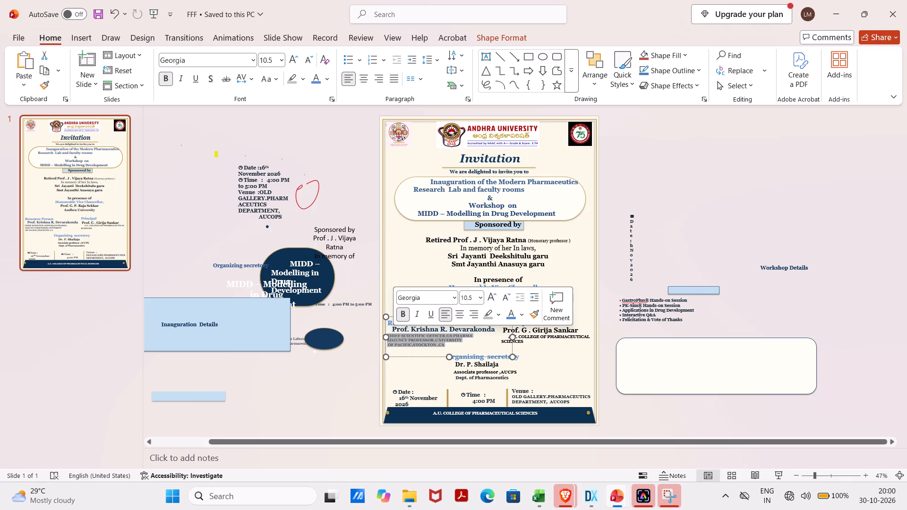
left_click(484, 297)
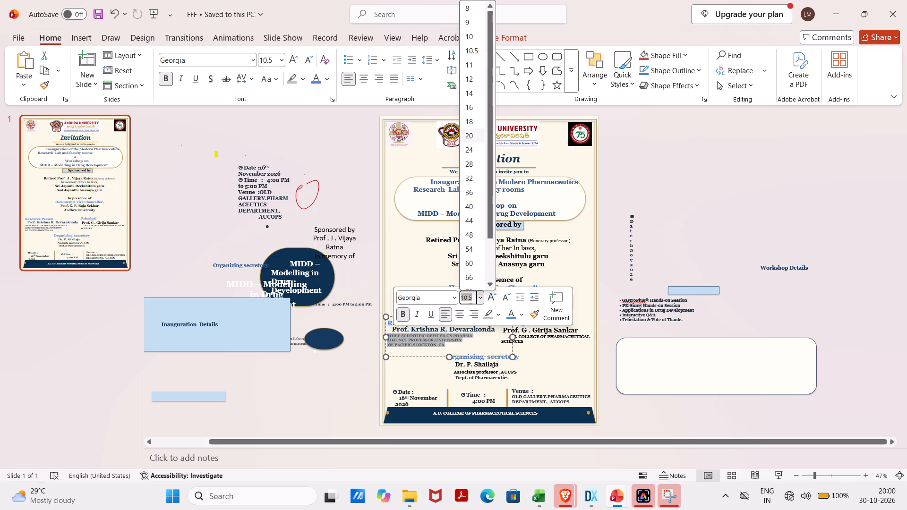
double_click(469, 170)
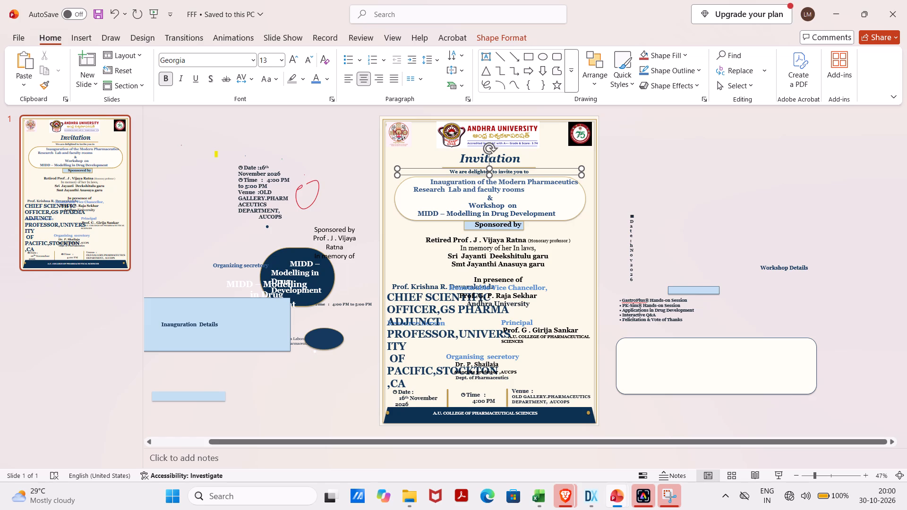
Set the font size of all the Resource Person's designation lines to 18.
left_click_drag(410, 380, 400, 359)
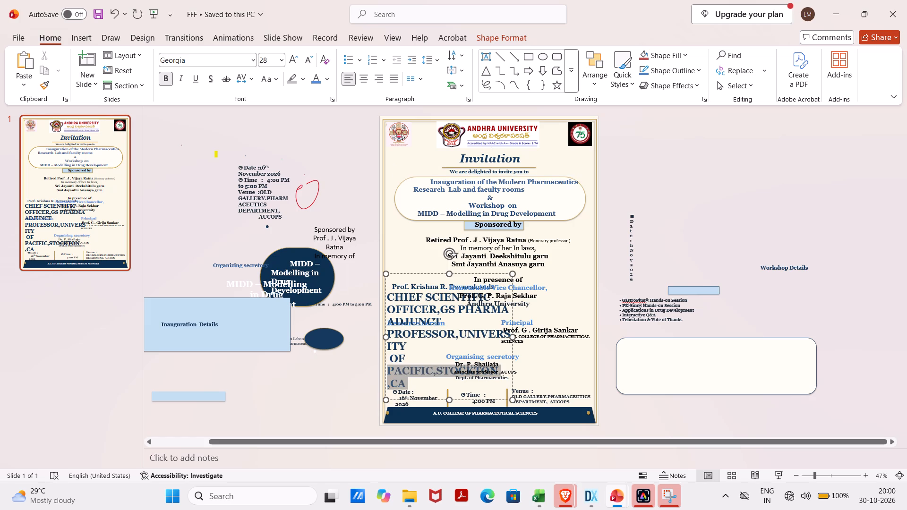
left_click_drag(400, 359, 386, 296)
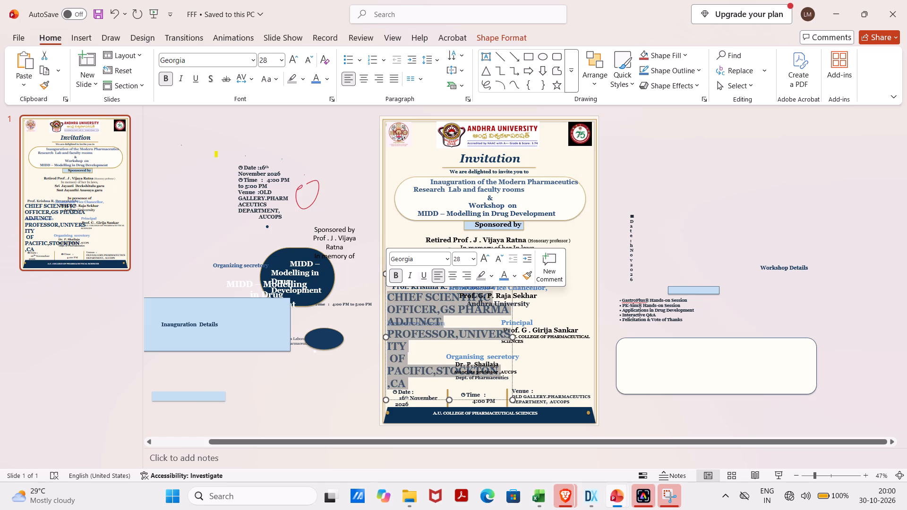
left_click(476, 255)
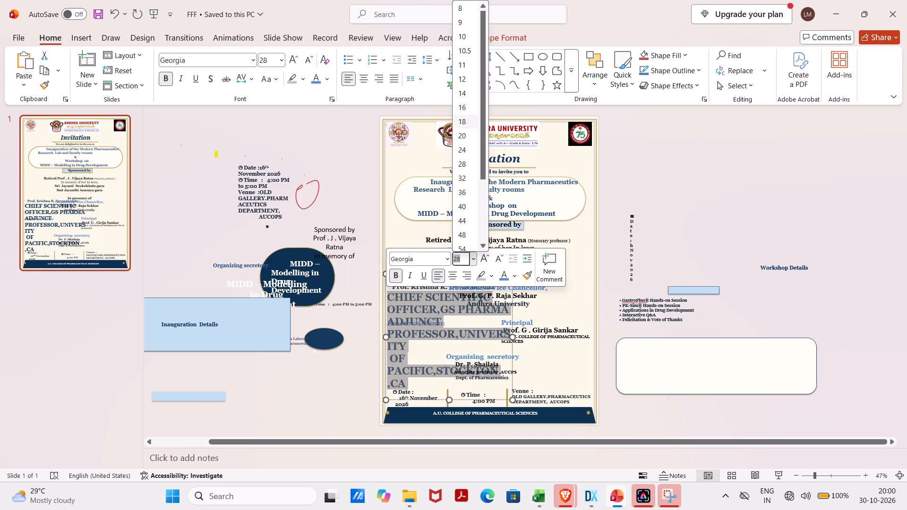
left_click(468, 122)
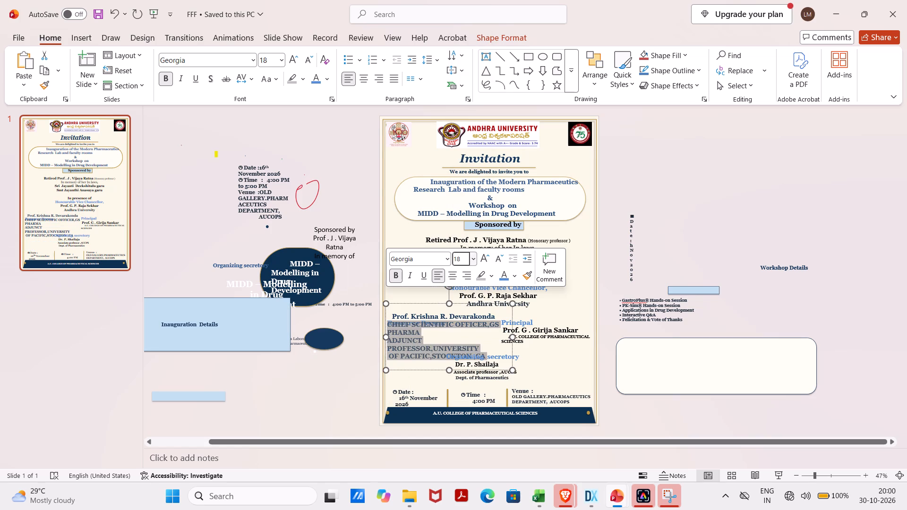
Widen the Resource Person's details text box outward past the slide's border so the designation lines wrap less.
left_click_drag(386, 335, 324, 374)
Move the small dark blue ellipse beside the slide farther down, clear of the widened text box.
left_click_drag(319, 345, 302, 367)
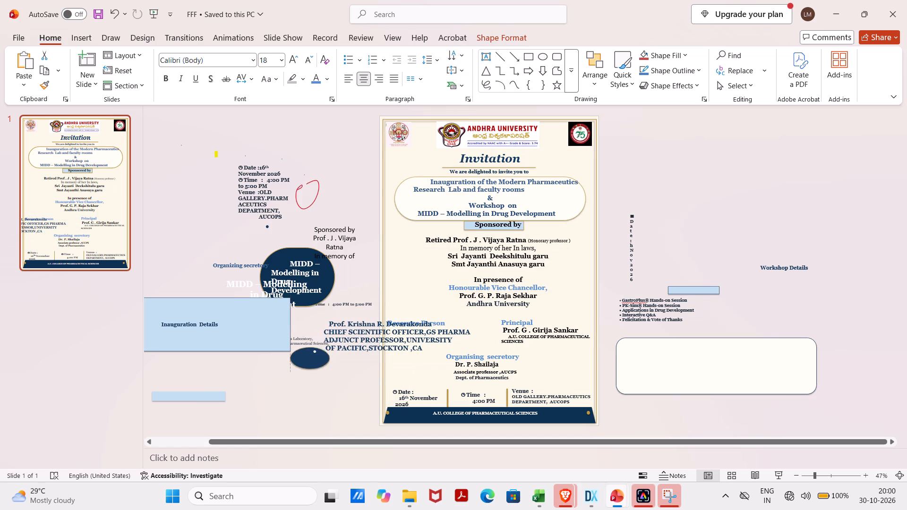
left_click_drag(302, 367, 279, 397)
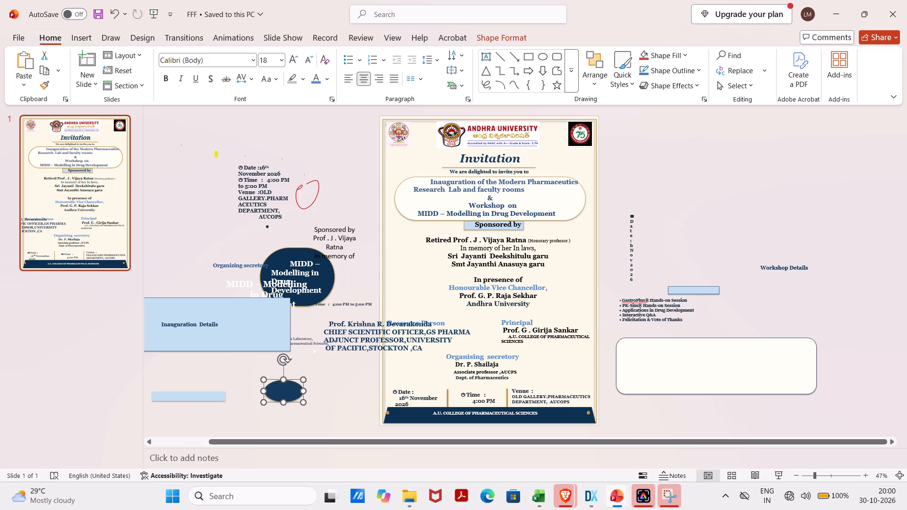
Insert "Founder&" before "CHIEF SCIENTIFIC OFFICER" in the Resource Person's designation.
left_click(325, 333)
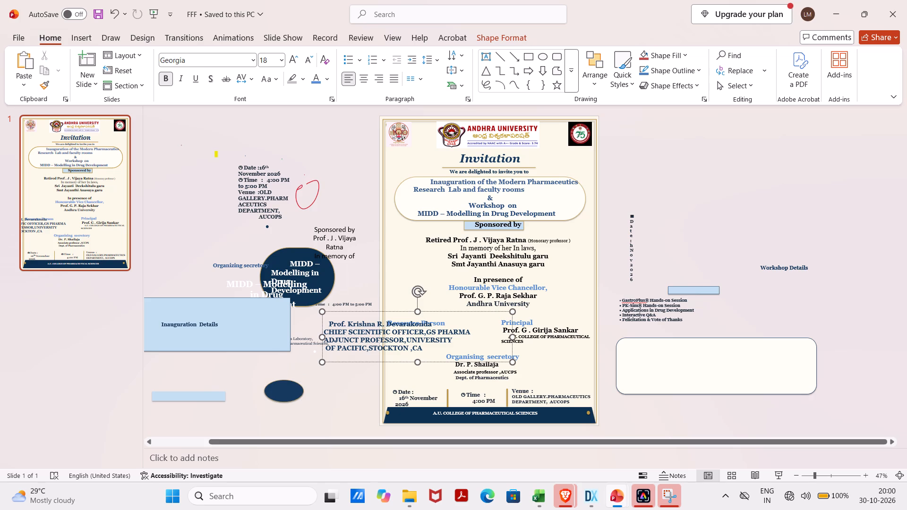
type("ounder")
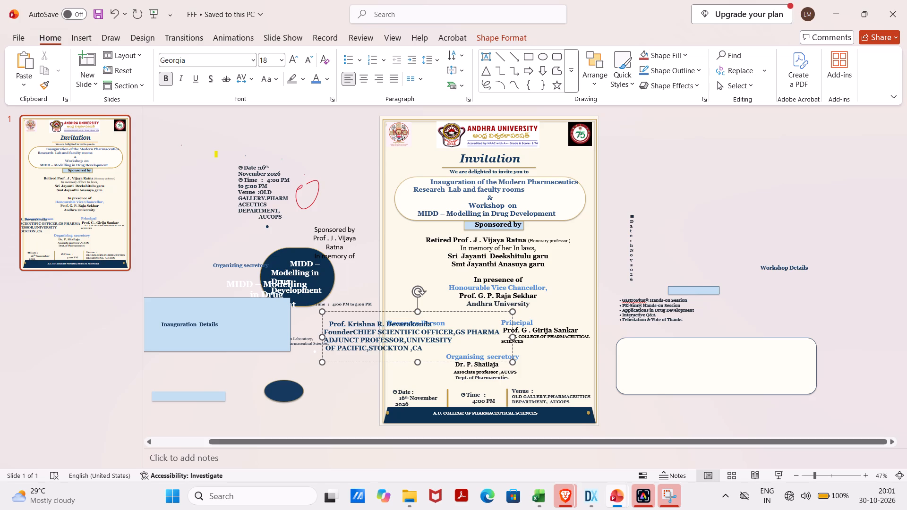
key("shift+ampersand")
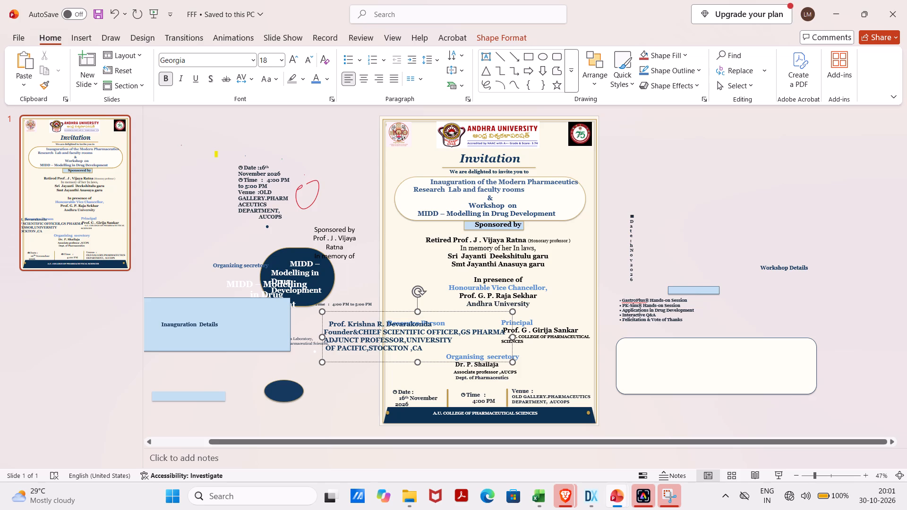
Change the designation text following "Founder&" to sentence case.
left_click_drag(364, 333, 415, 353)
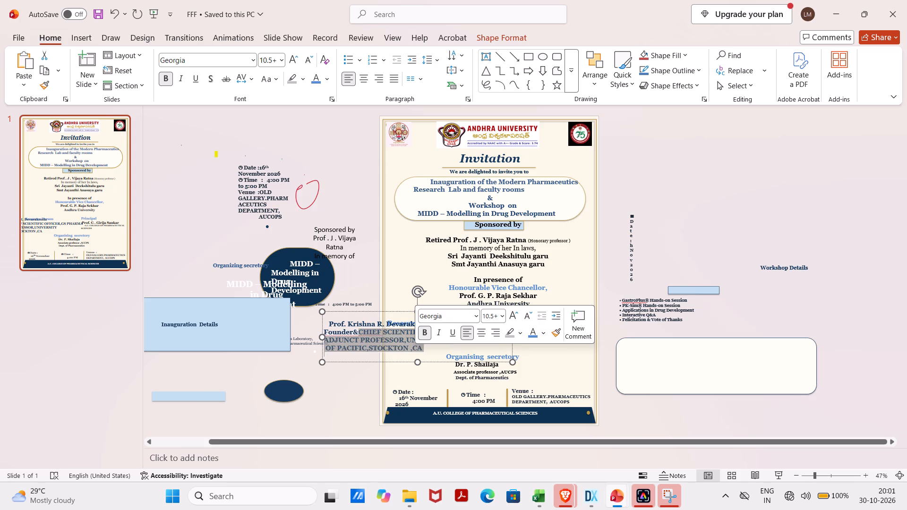
left_click(279, 73)
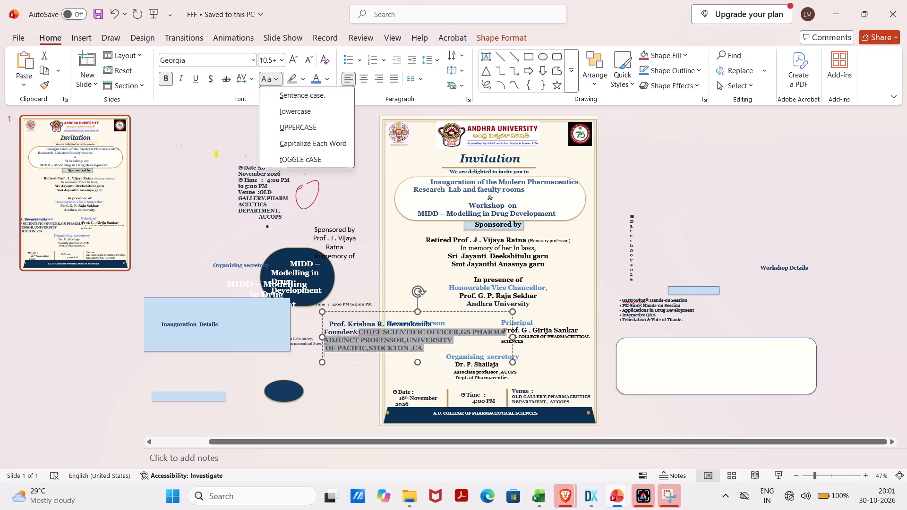
left_click(282, 93)
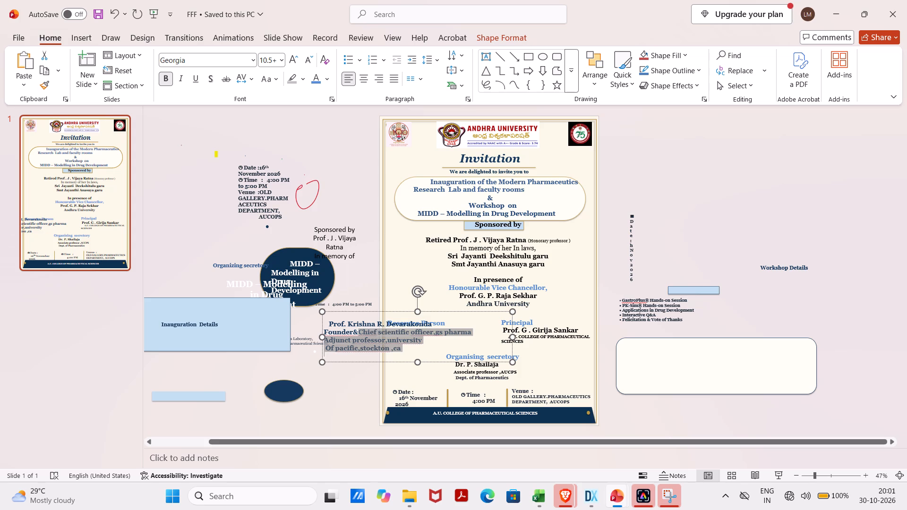
left_click(344, 375)
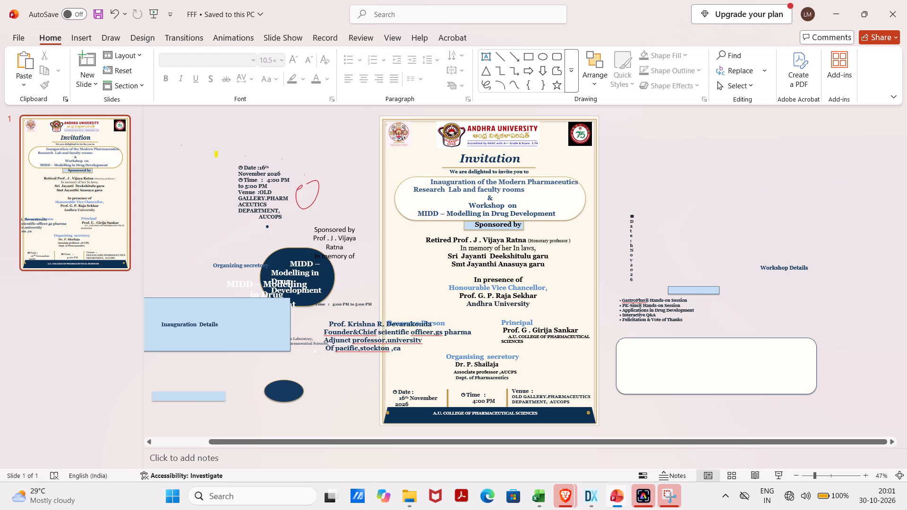
Rewrite the company name after "Chief scientific officer," as "6-S Pharma".
left_click(445, 332)
key("BackSpace")
key("BackSpace")
key("BackSpace")
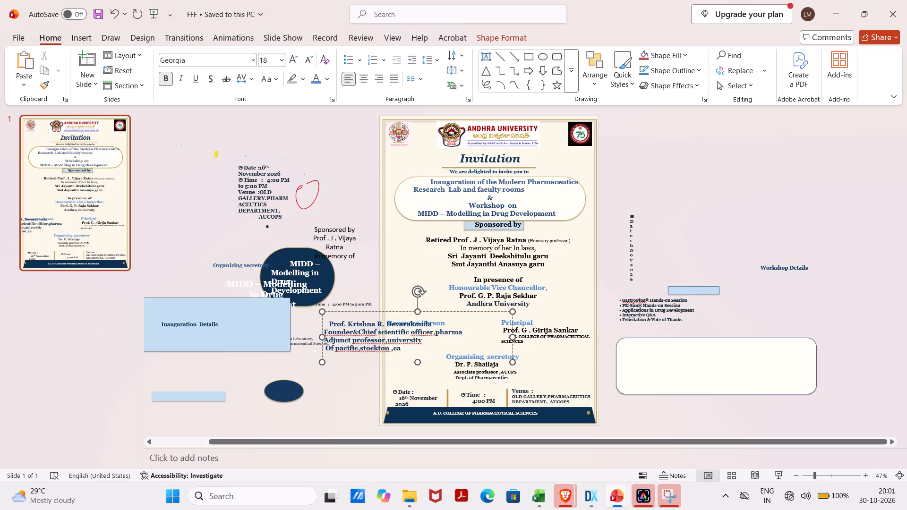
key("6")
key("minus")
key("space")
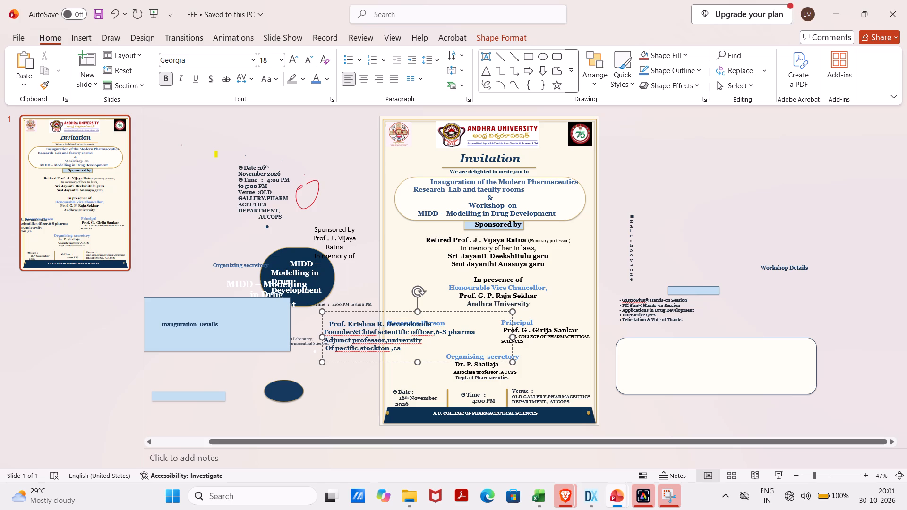
left_click(453, 335)
key("BackSpace")
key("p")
Capitalise the first letter of "scientific" in the Resource Person's "Chief scientific officer" designation.
left_click(382, 334)
key("BackSpace")
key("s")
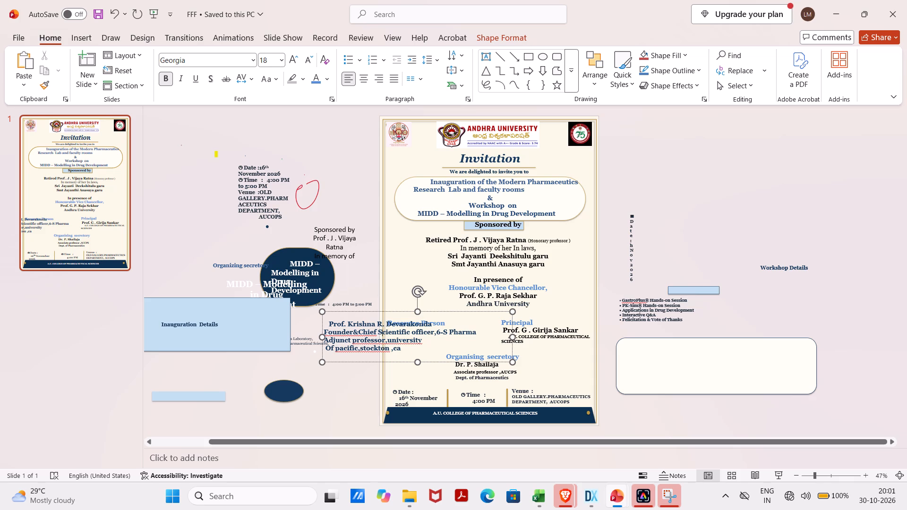
Replace "ca" with "california" after "stockton ," in the Resource Person's university line.
left_click(405, 350)
key("BackSpace")
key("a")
key("BackSpace")
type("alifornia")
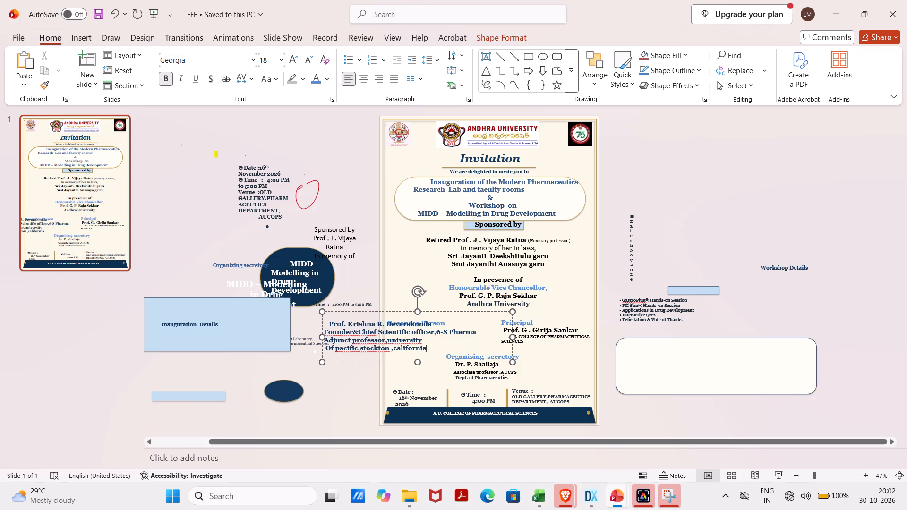
Add the line "(Founder &Teacher)" below the Resource Person's name, with a blank line separating it from the designation.
left_click(432, 324)
key("Return")
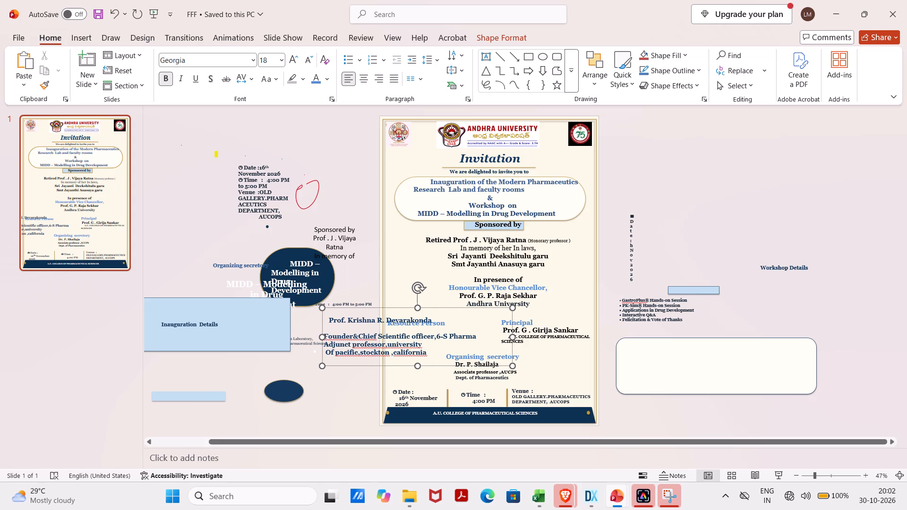
left_click(436, 321)
key("Return")
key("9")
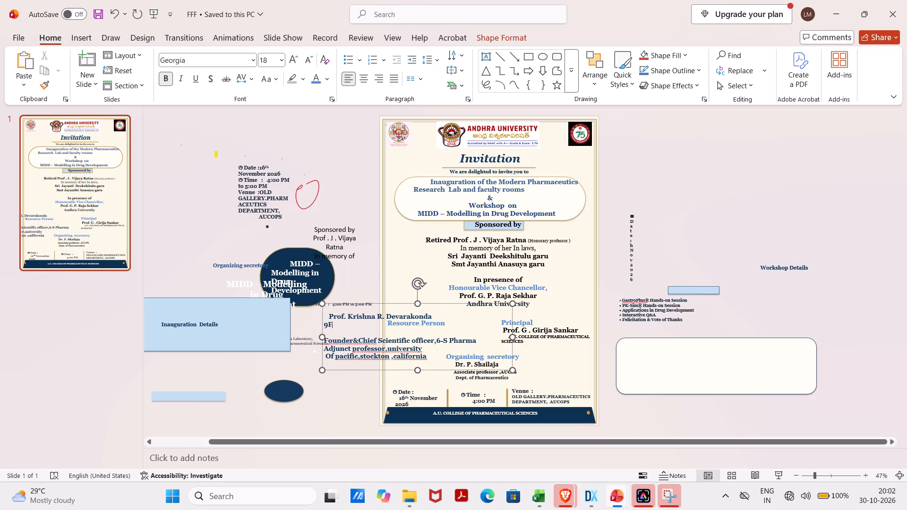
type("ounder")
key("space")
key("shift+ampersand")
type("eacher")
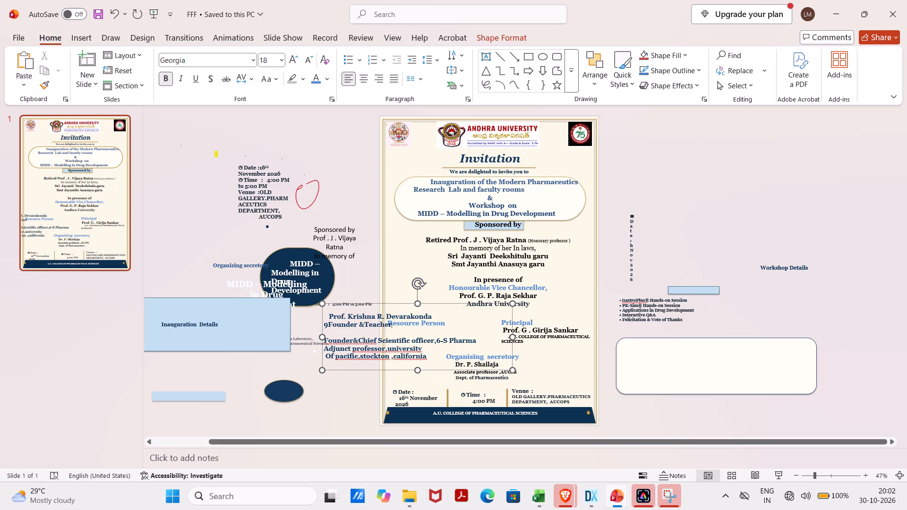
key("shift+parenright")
left_click(328, 326)
key("BackSpace")
key("shift+parenleft")
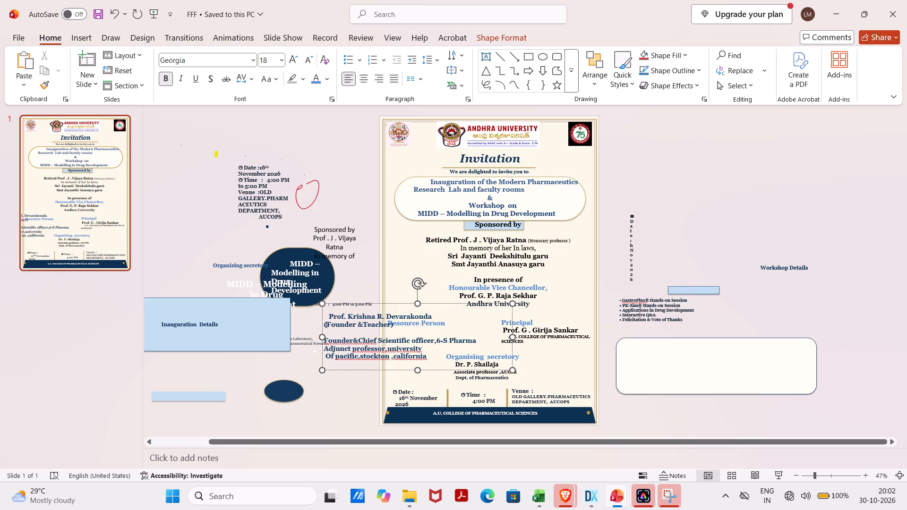
Resize the Resource Person details text box from its corners so that it lies within the slide, left of the Principal block.
left_click_drag(321, 306, 379, 335)
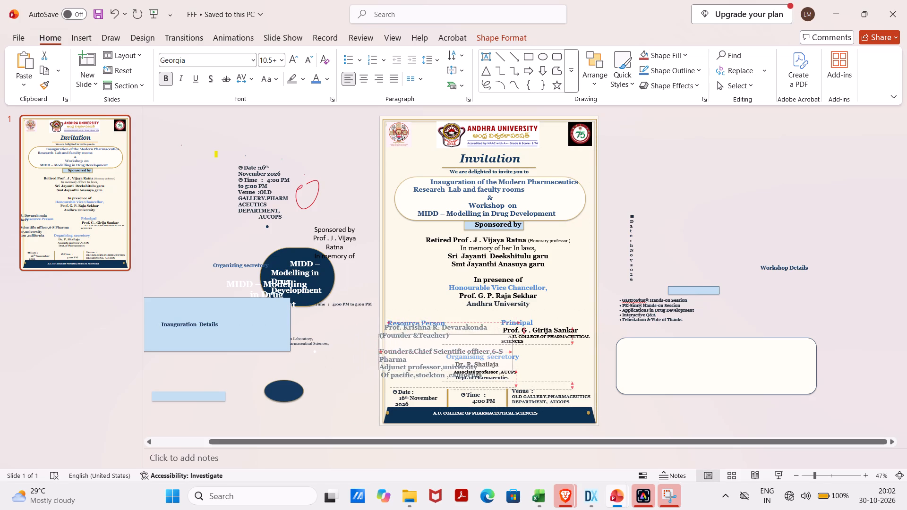
left_click_drag(379, 335, 384, 339)
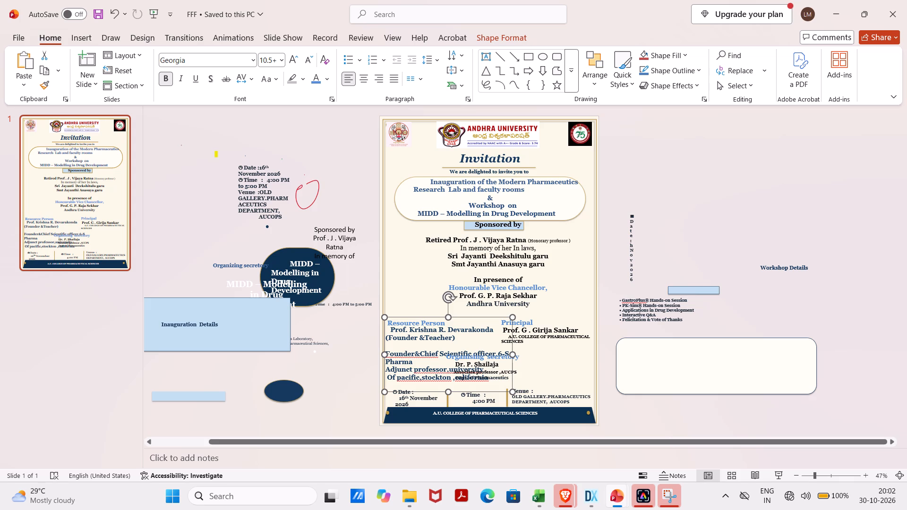
left_click_drag(513, 393, 507, 376)
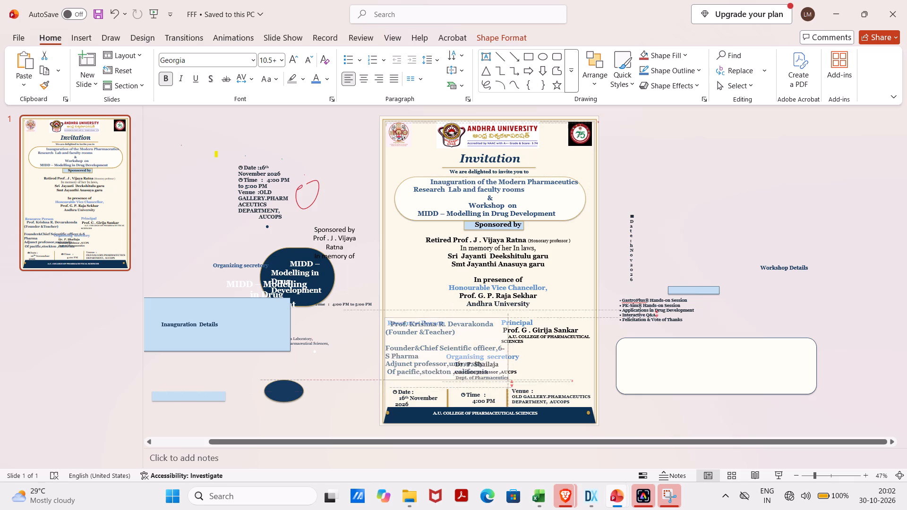
left_click_drag(507, 376, 501, 383)
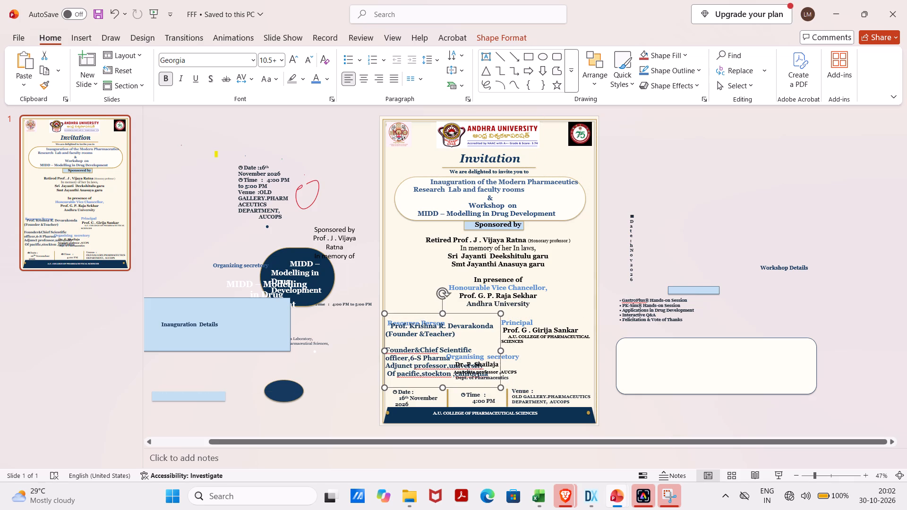
Set the font size of "(Founder &Teacher)" in the Resource Person details to 12.
left_click_drag(455, 333, 402, 335)
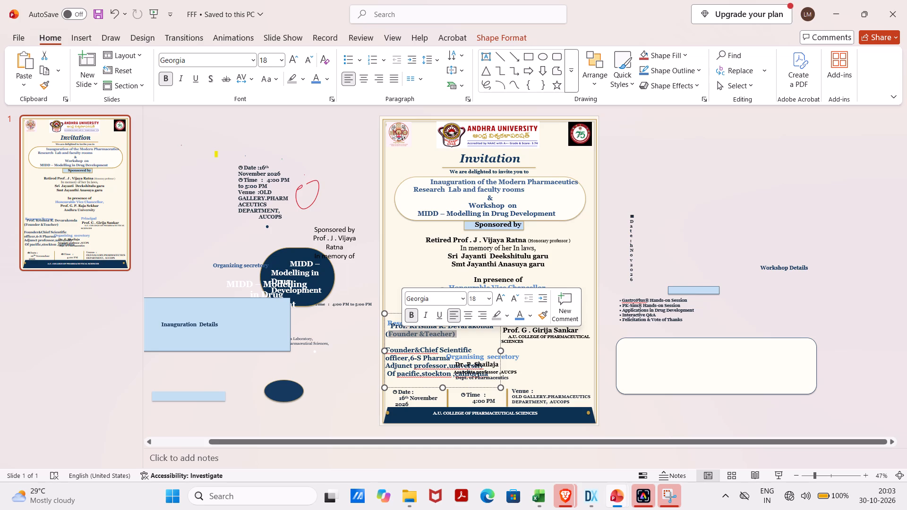
left_click(392, 334)
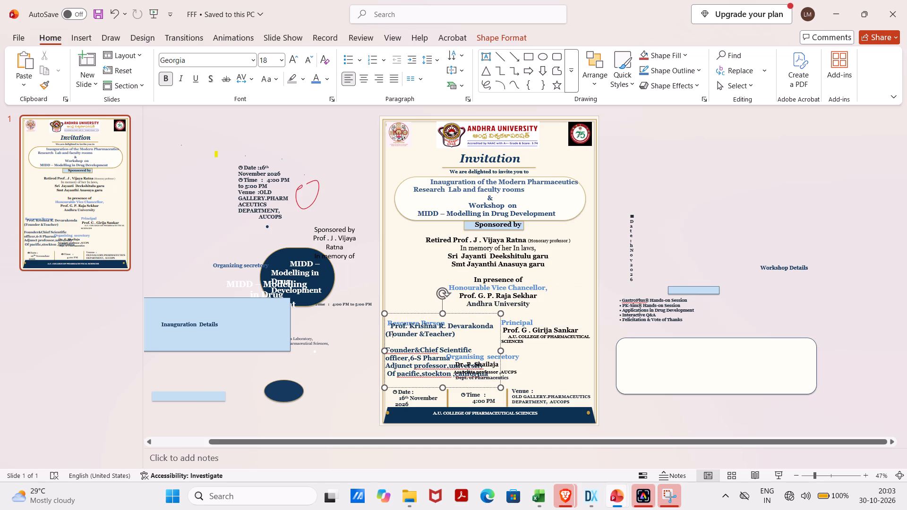
left_click_drag(456, 333, 395, 330)
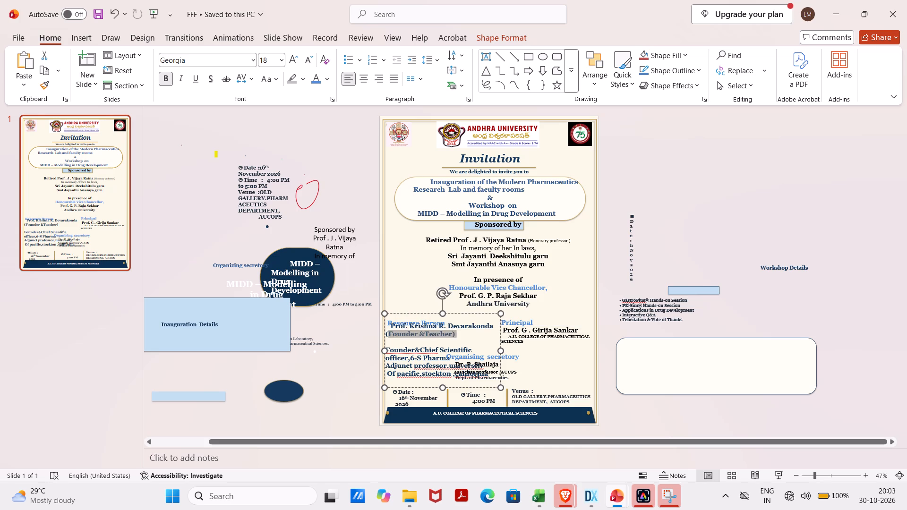
left_click_drag(395, 330, 381, 331)
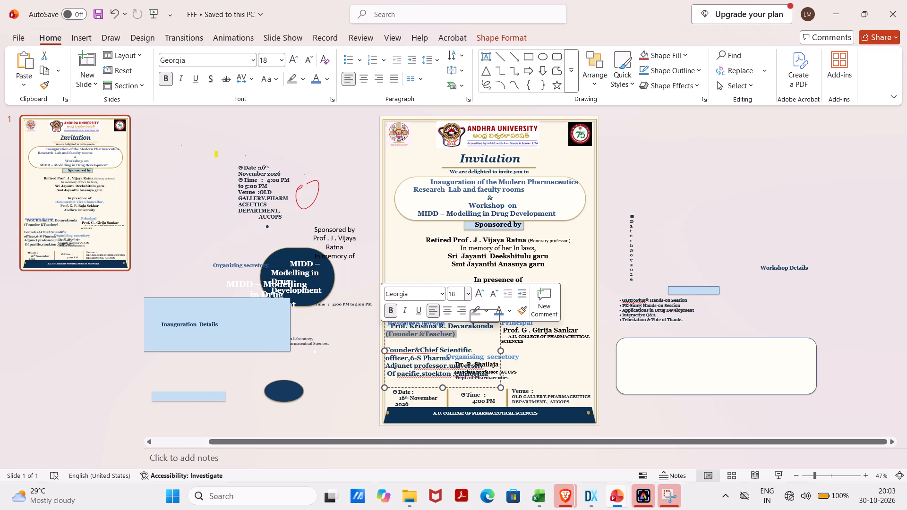
left_click(470, 297)
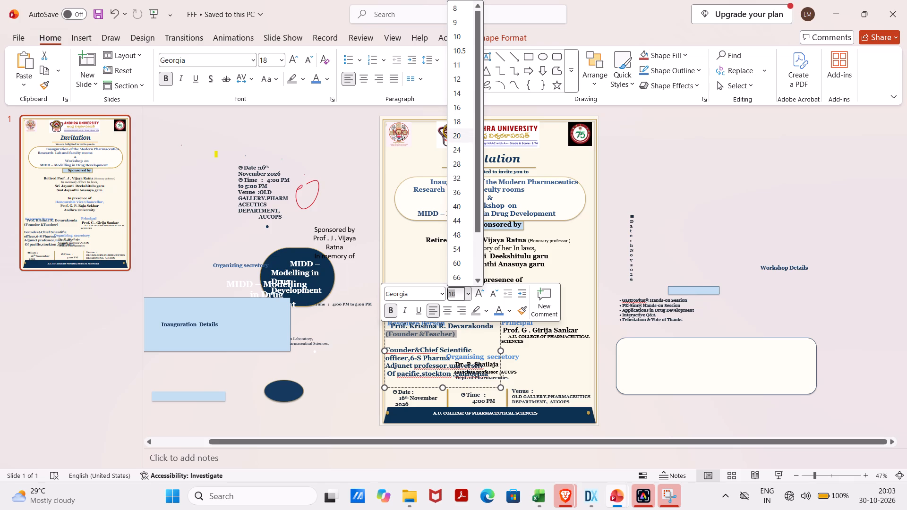
left_click(459, 78)
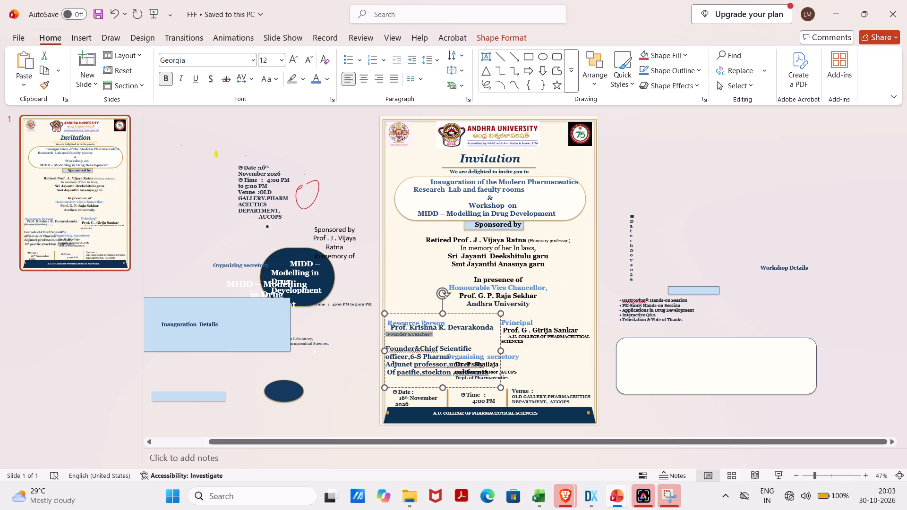
left_click(359, 337)
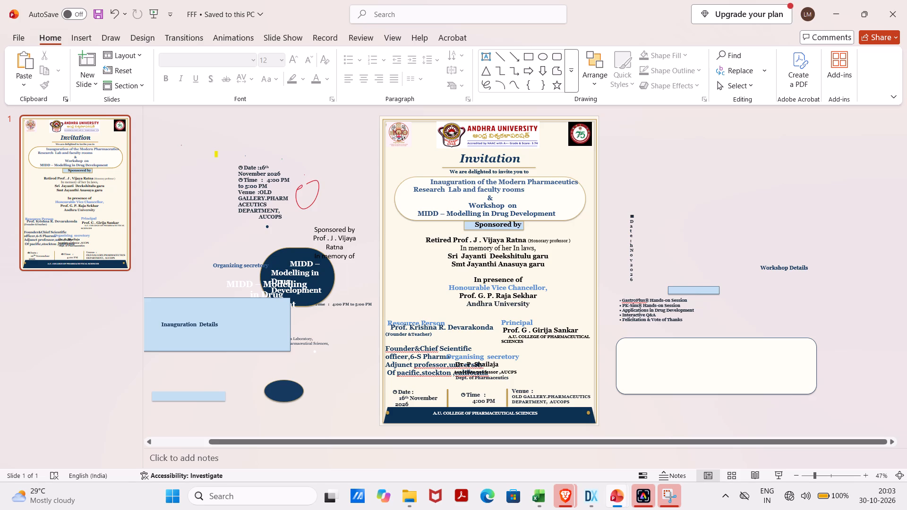
Join "(Founder &Teacher)" directly onto the end of the Resource Person's name by removing the line break.
left_click(386, 335)
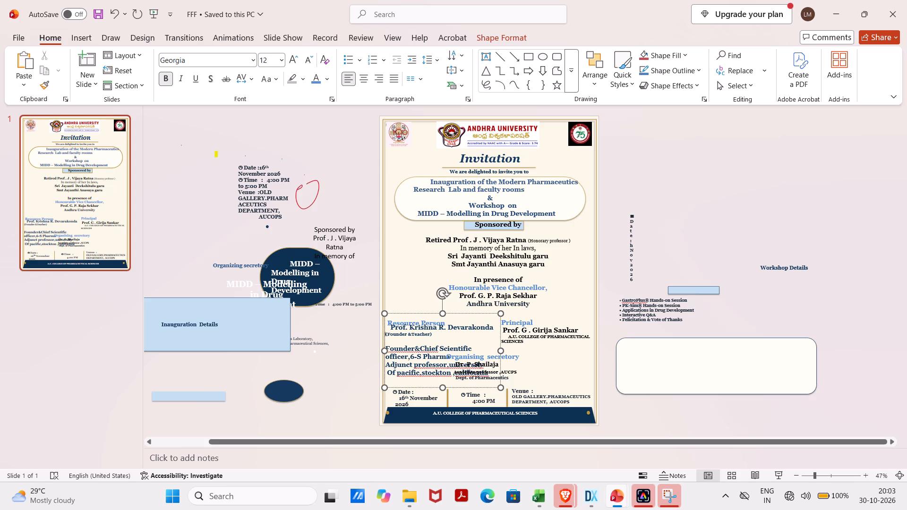
key("BackSpace")
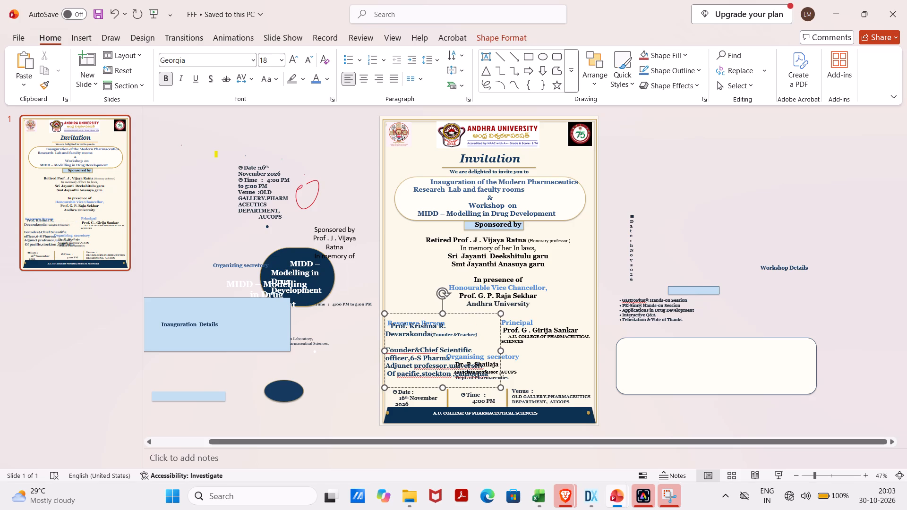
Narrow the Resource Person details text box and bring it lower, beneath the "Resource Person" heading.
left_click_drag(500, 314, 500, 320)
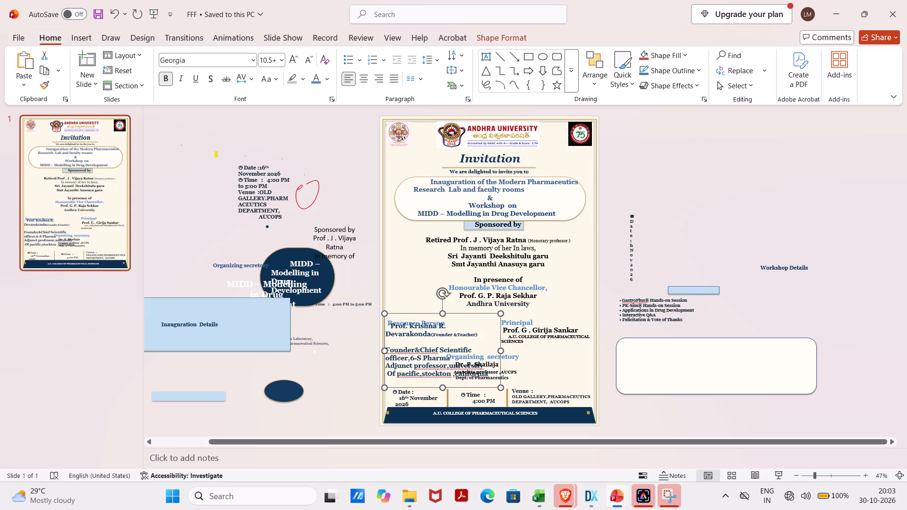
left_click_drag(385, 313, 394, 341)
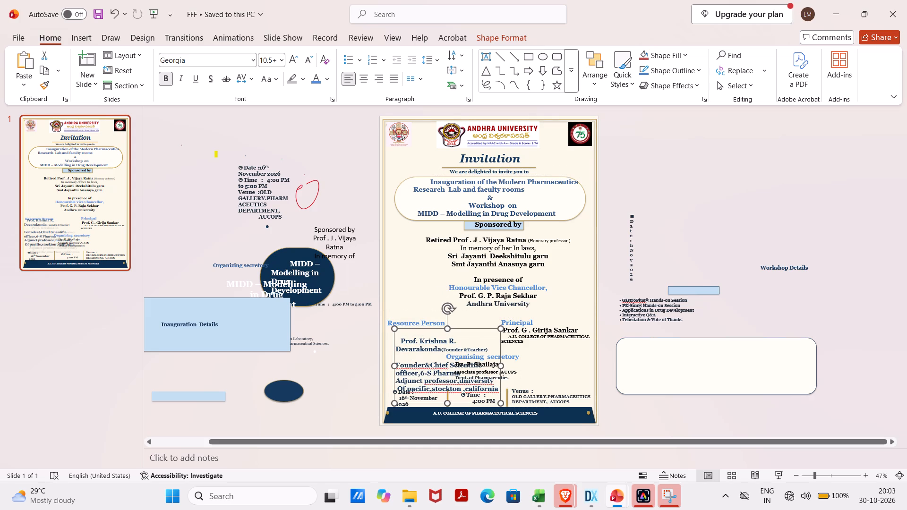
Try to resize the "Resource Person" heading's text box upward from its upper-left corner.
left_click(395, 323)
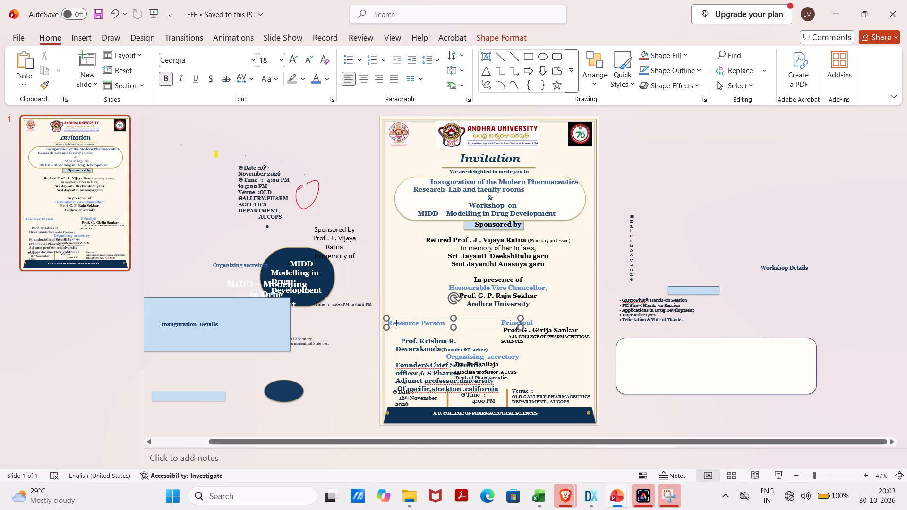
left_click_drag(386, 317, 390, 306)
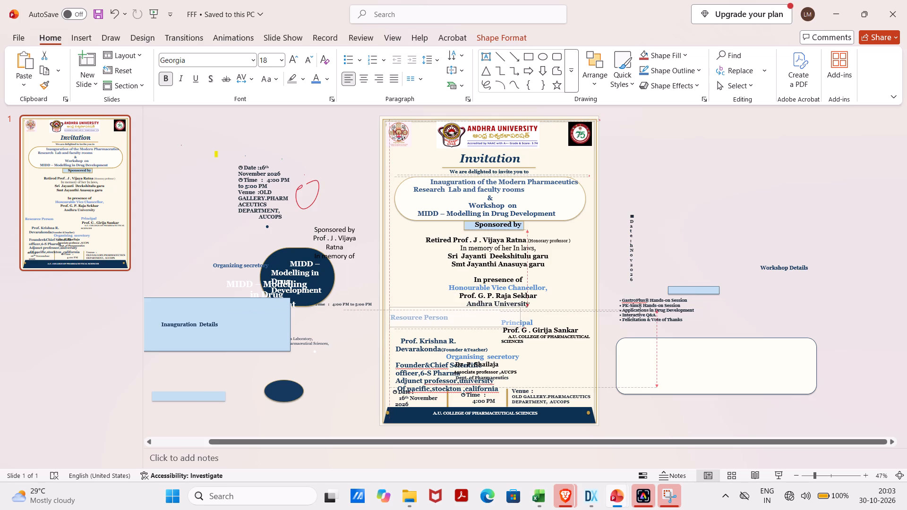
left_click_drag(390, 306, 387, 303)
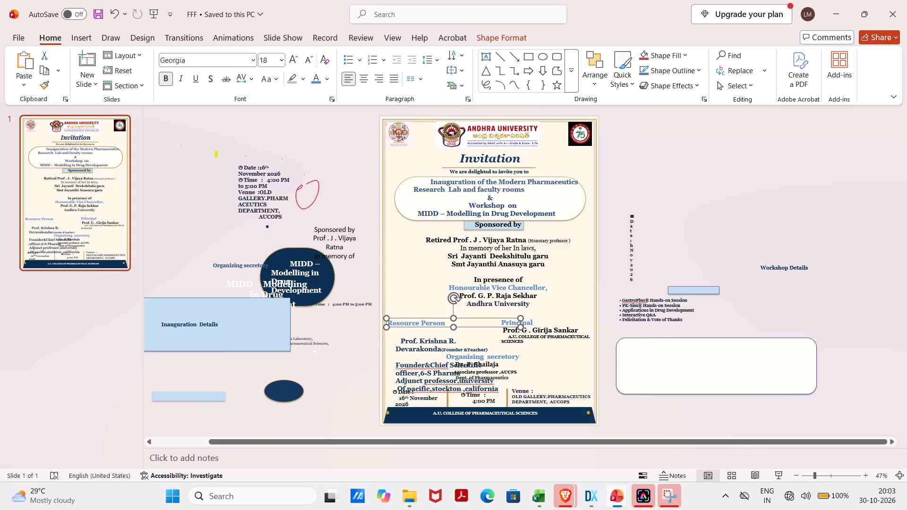
Widen the Resource Person details text box and adjust its upper-left corner so the text sits just beneath the "Resource Person" heading.
left_click(445, 333)
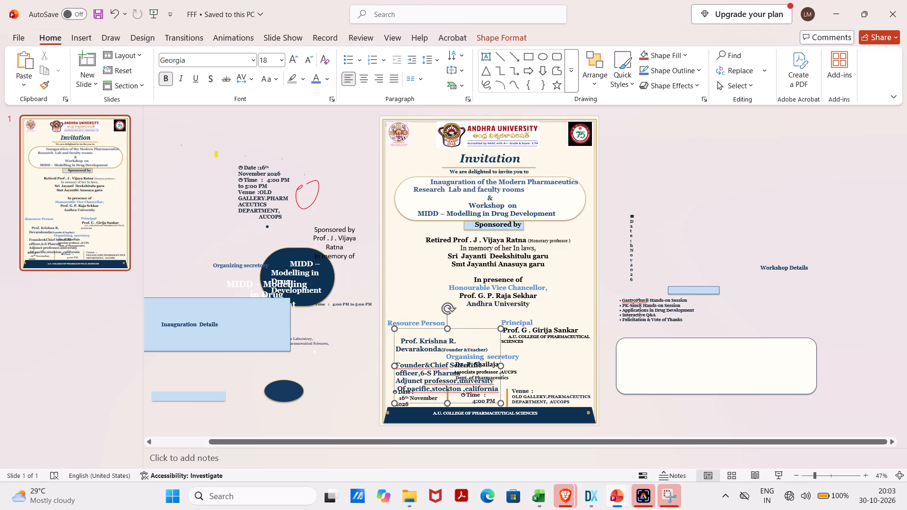
left_click_drag(395, 329, 390, 276)
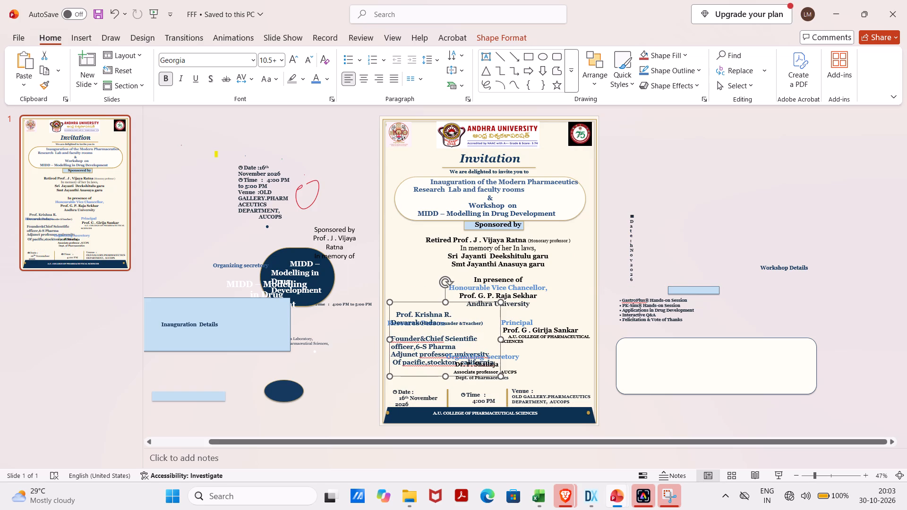
left_click_drag(503, 340, 514, 357)
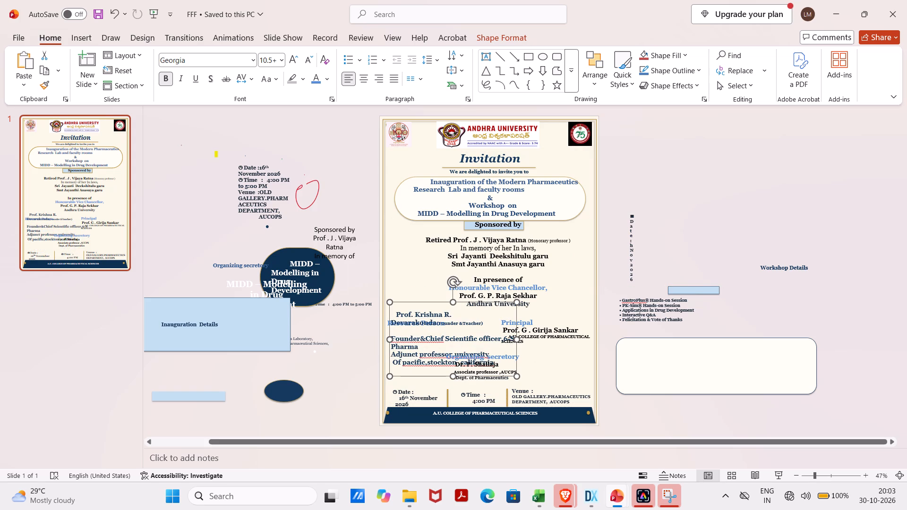
left_click_drag(392, 301, 396, 331)
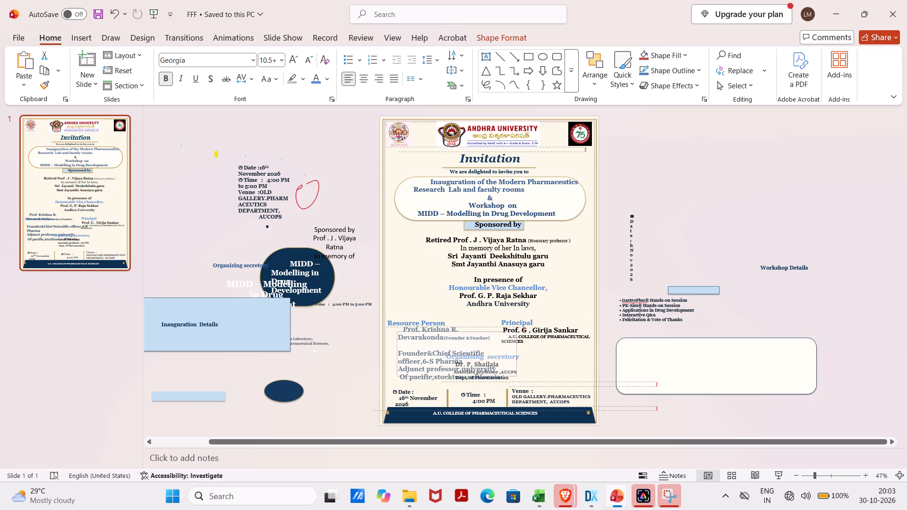
left_click_drag(396, 331, 395, 336)
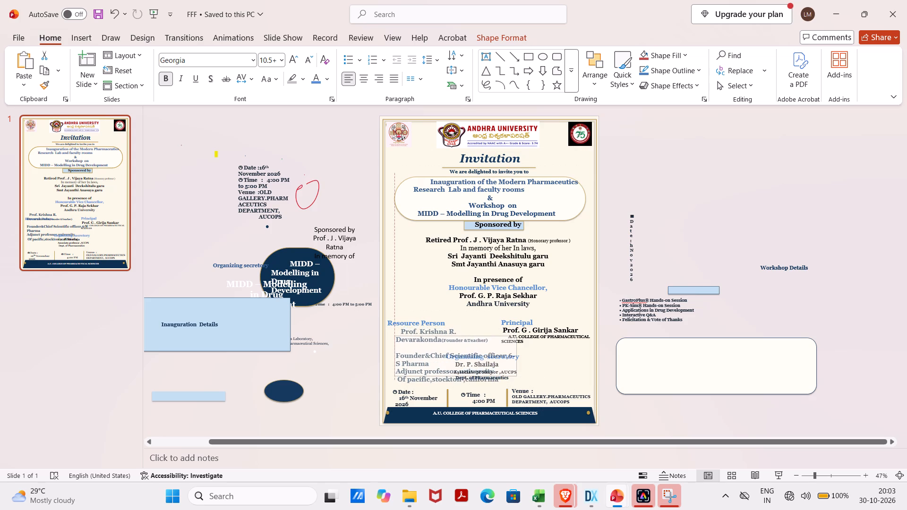
left_click_drag(395, 336, 395, 335)
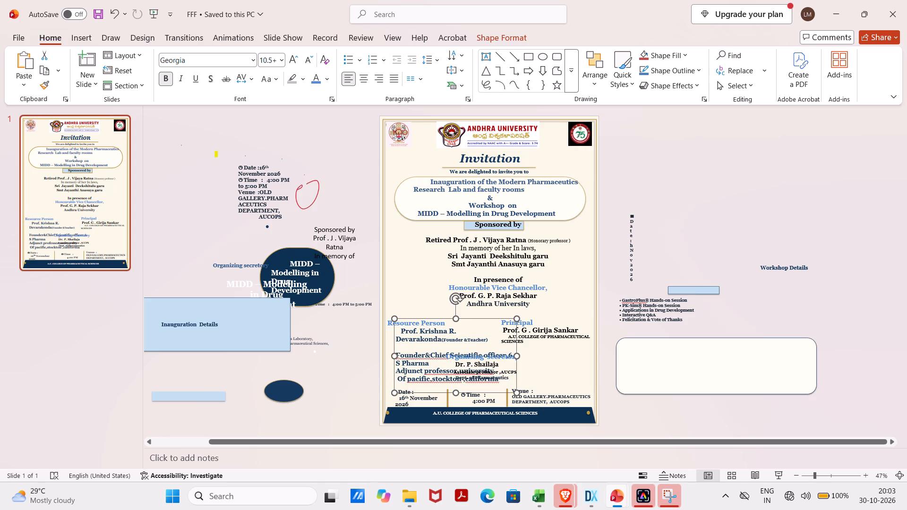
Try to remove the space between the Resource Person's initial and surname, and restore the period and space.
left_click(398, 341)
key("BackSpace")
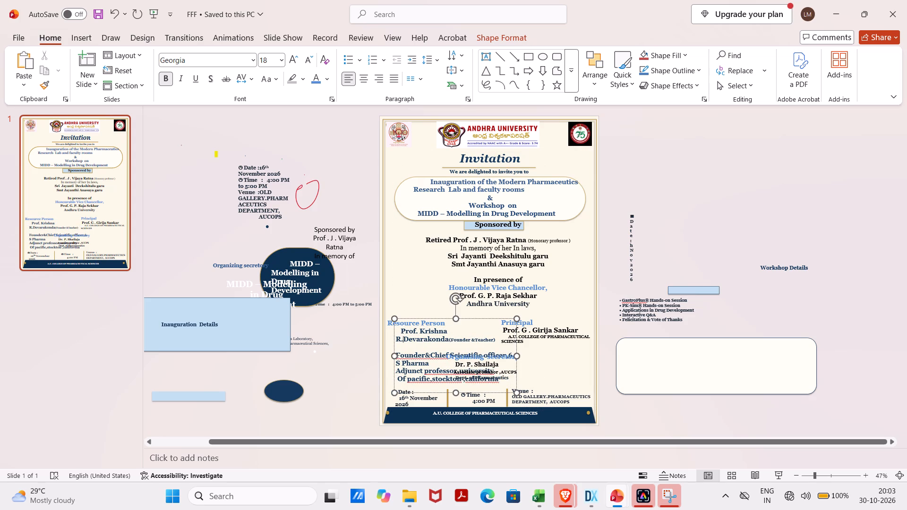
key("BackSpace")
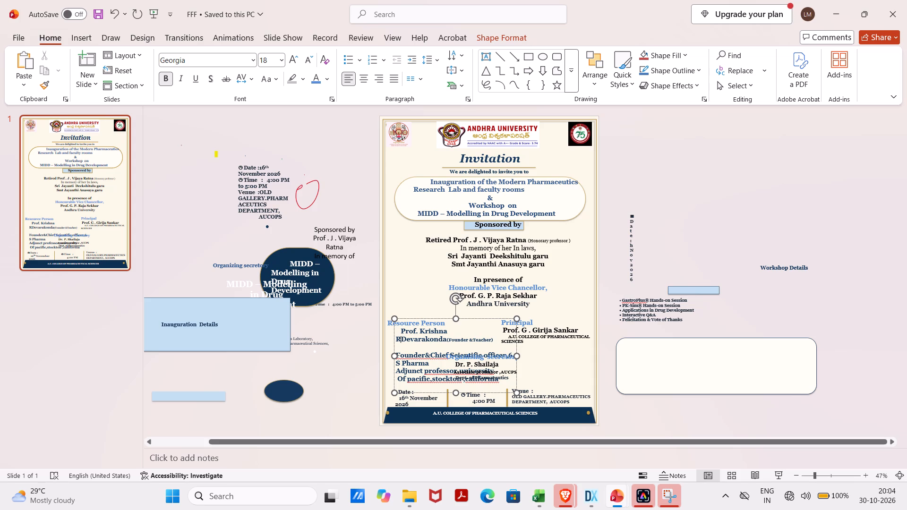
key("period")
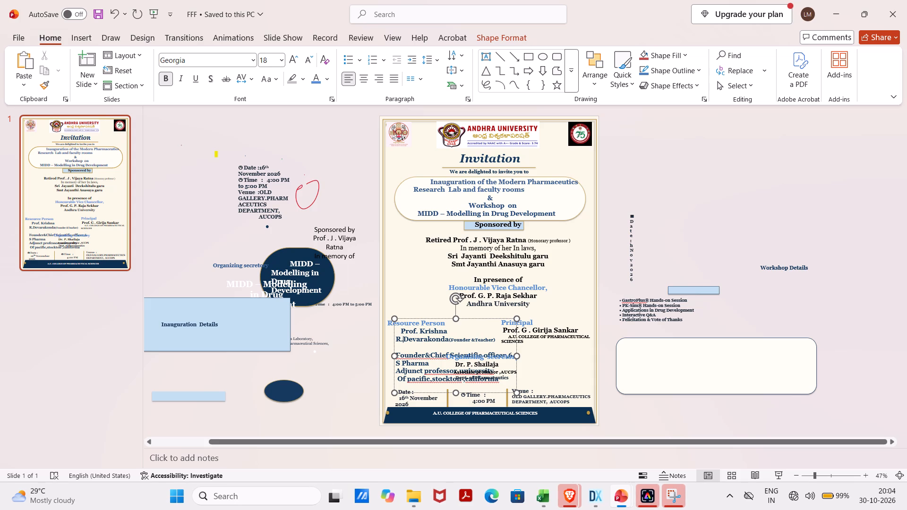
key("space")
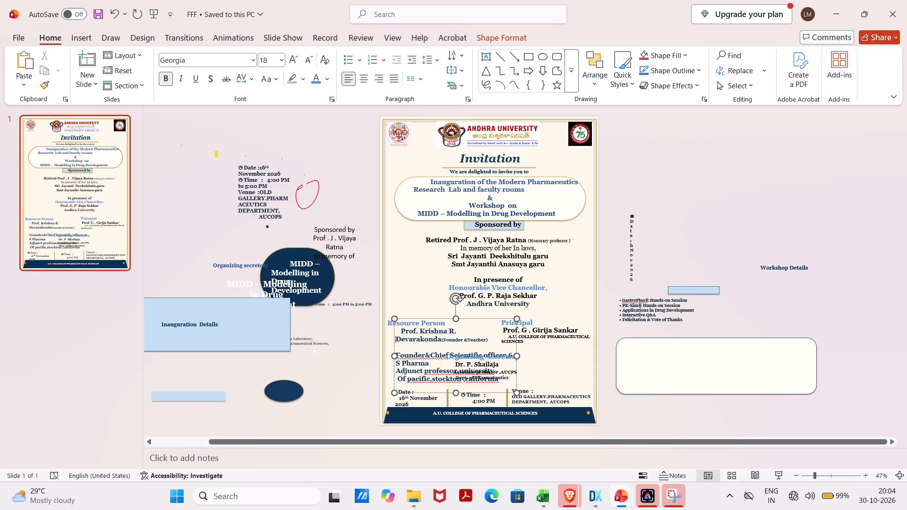
Extend the Resource Person details text box toward the page's left border and narrow it slightly on its right side.
left_click_drag(395, 357, 388, 361)
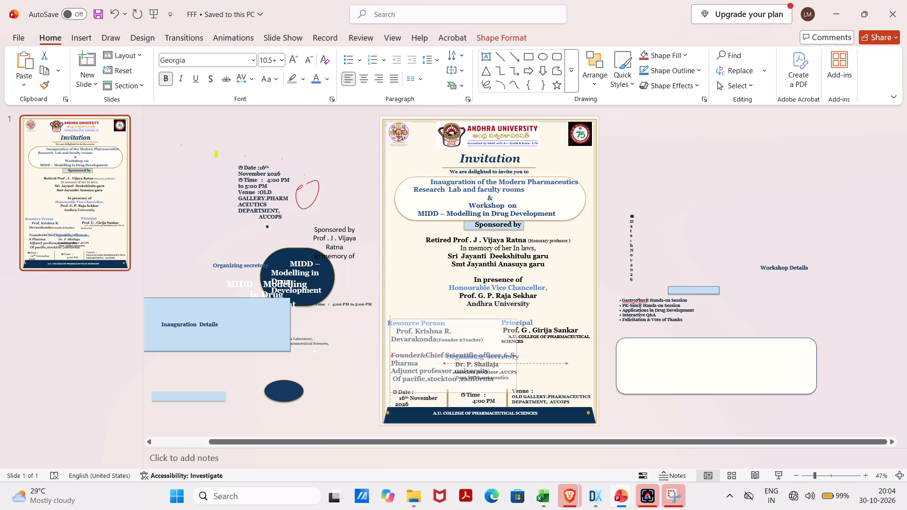
left_click_drag(388, 361, 387, 362)
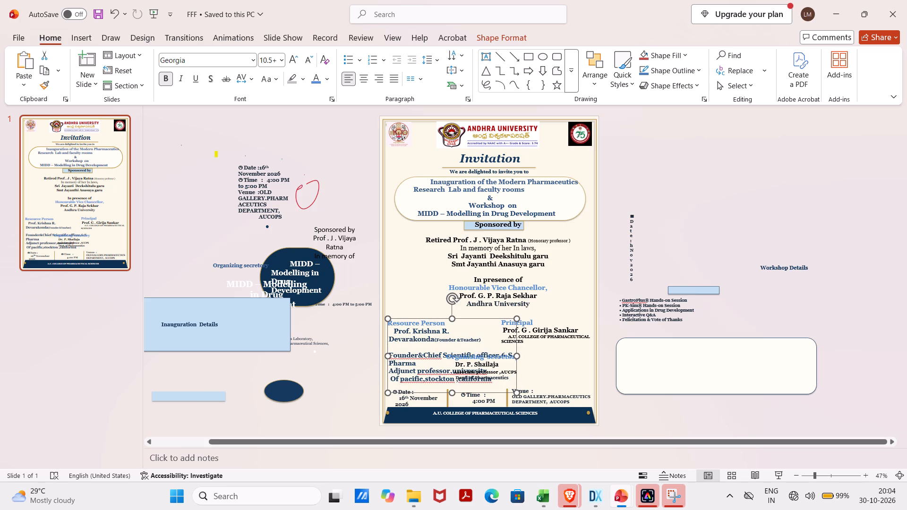
left_click_drag(518, 356, 523, 356)
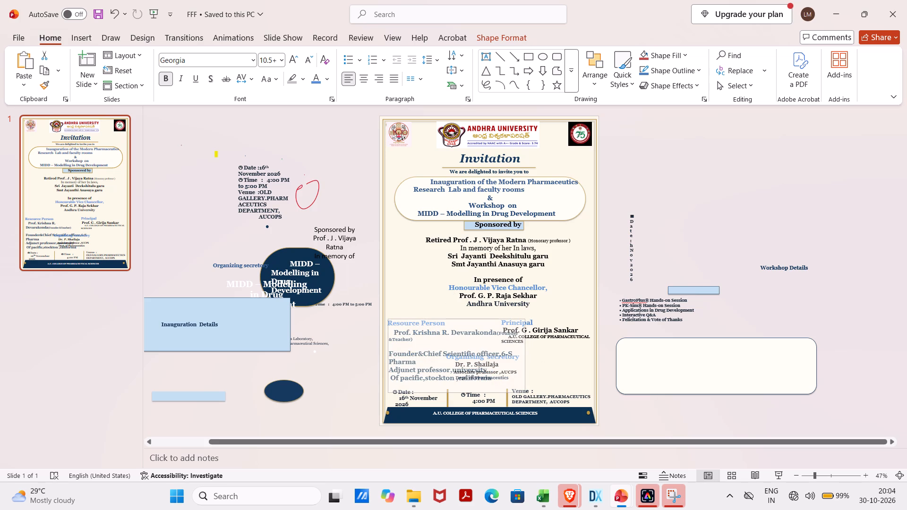
left_click_drag(523, 356, 509, 360)
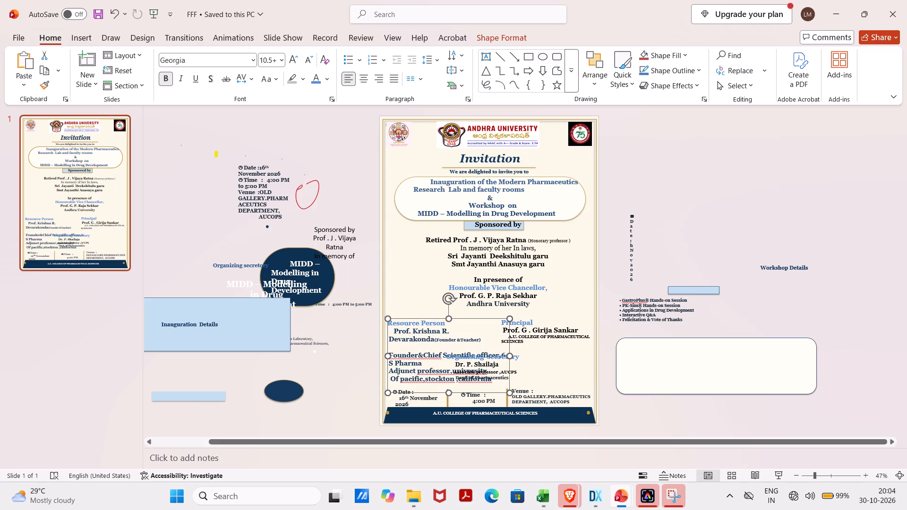
Remove the blank line above "Founder&Chief Scientific officer" in the Resource Person details.
left_click(393, 357)
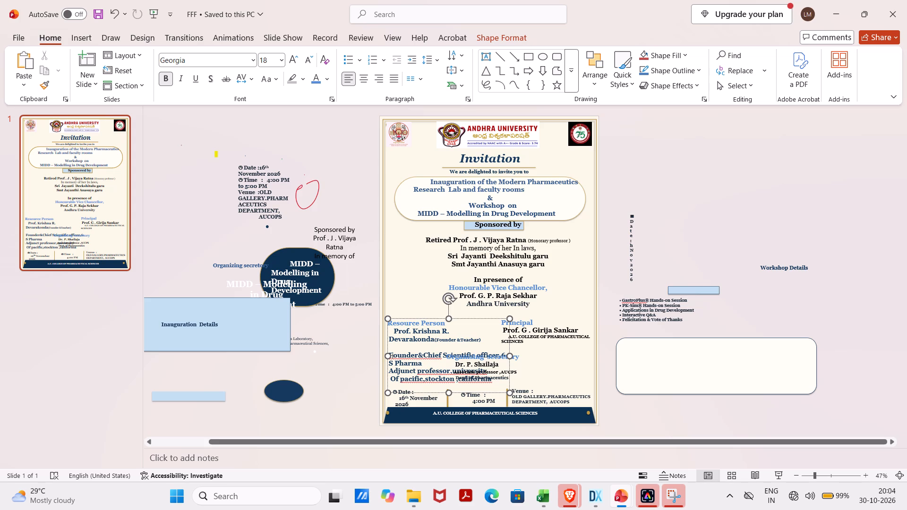
left_click(393, 357)
key("Left")
key("BackSpace")
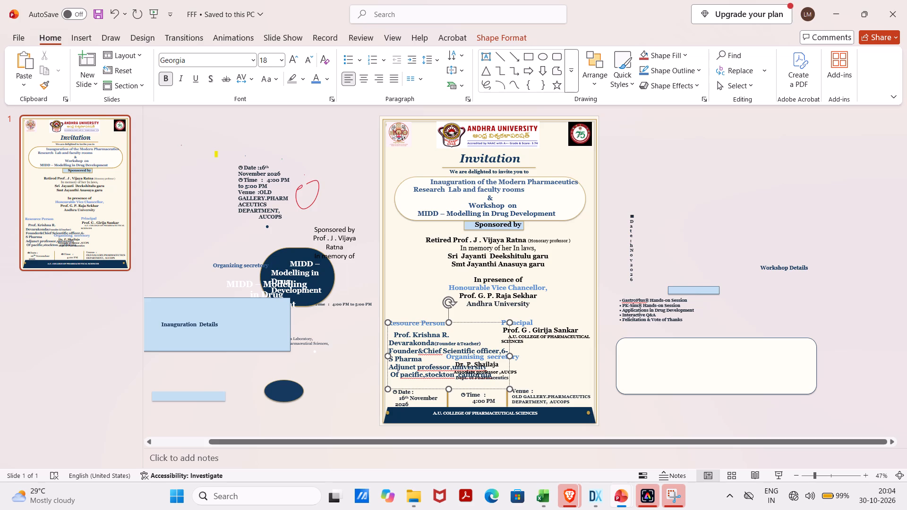
Shrink the details text box clear of the "Resource Person" heading and extend the heading's box upward to raise the heading.
left_click_drag(389, 323, 394, 333)
left_click(390, 323)
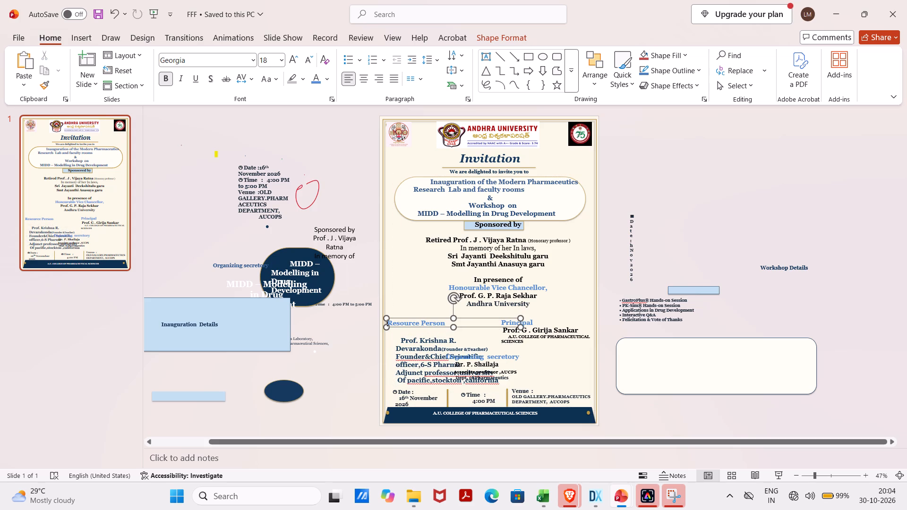
left_click_drag(388, 317, 388, 262)
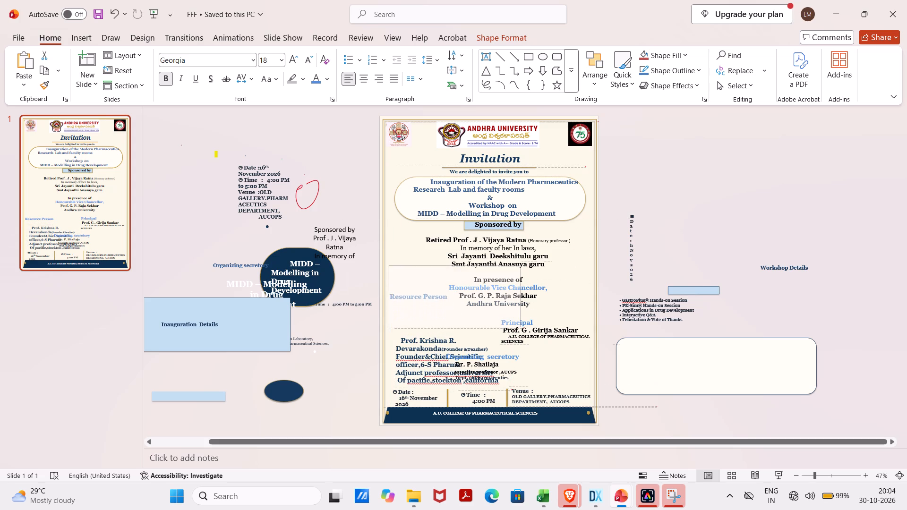
left_click_drag(388, 262, 390, 296)
Resize the Resource Person details text box outward at its upper-left corner, bringing the text up closer to the heading.
left_click(402, 350)
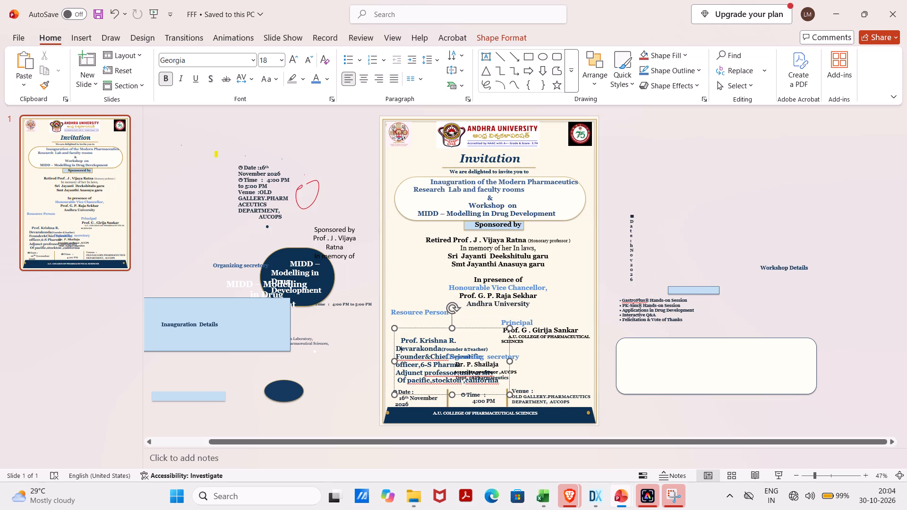
left_click_drag(394, 330, 383, 310)
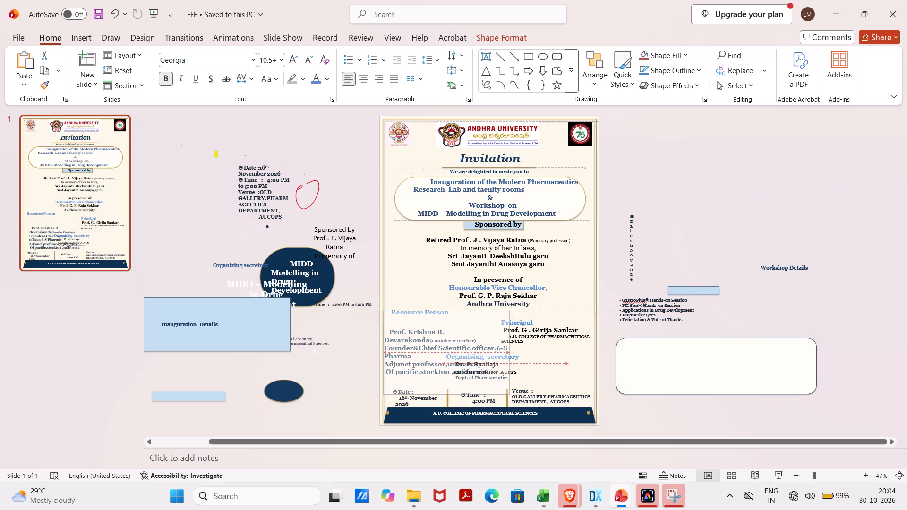
left_click_drag(383, 310, 384, 299)
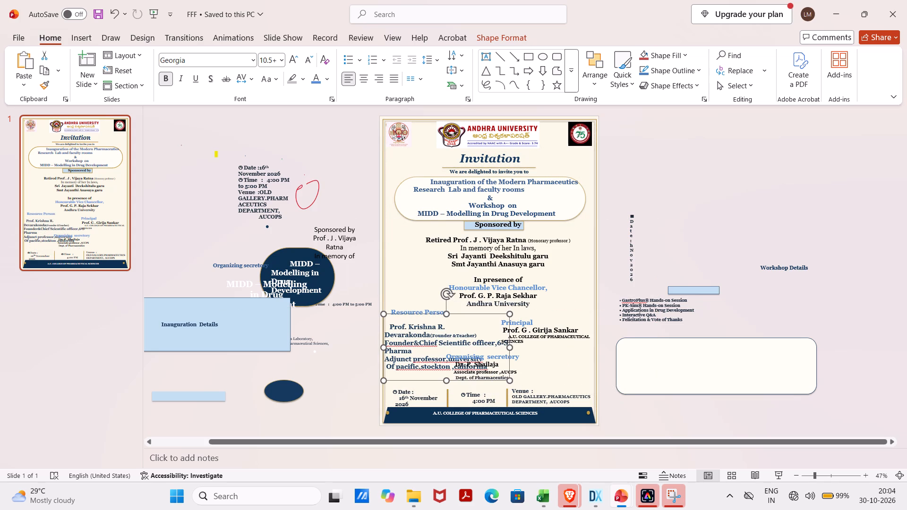
Set the font size of the Resource Person's designation lines, from "Founder&Chief Scientific officer" to "california", to 12.
left_click_drag(482, 369, 458, 363)
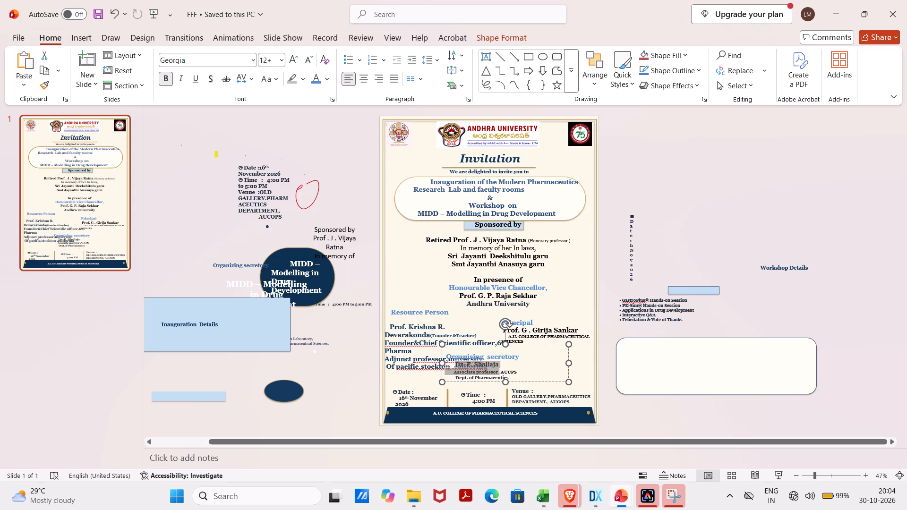
left_click_drag(458, 363, 428, 365)
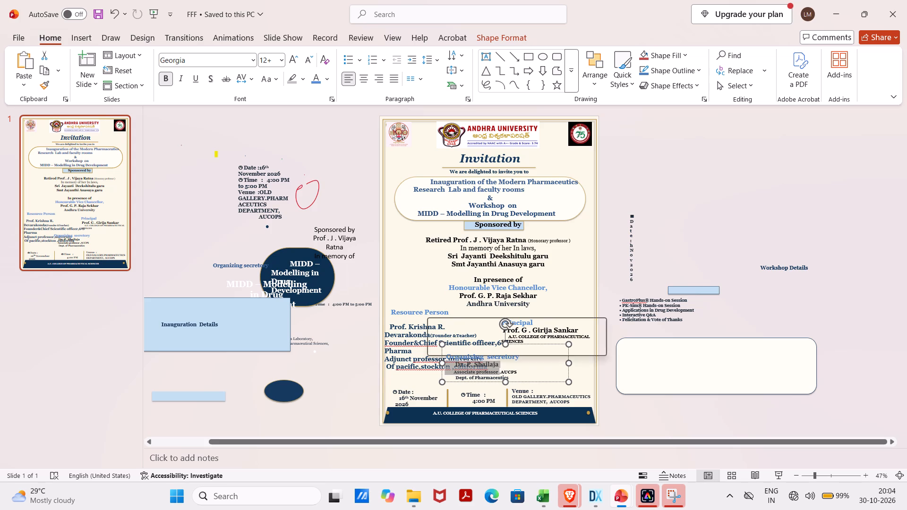
left_click(428, 365)
left_click_drag(387, 343, 486, 366)
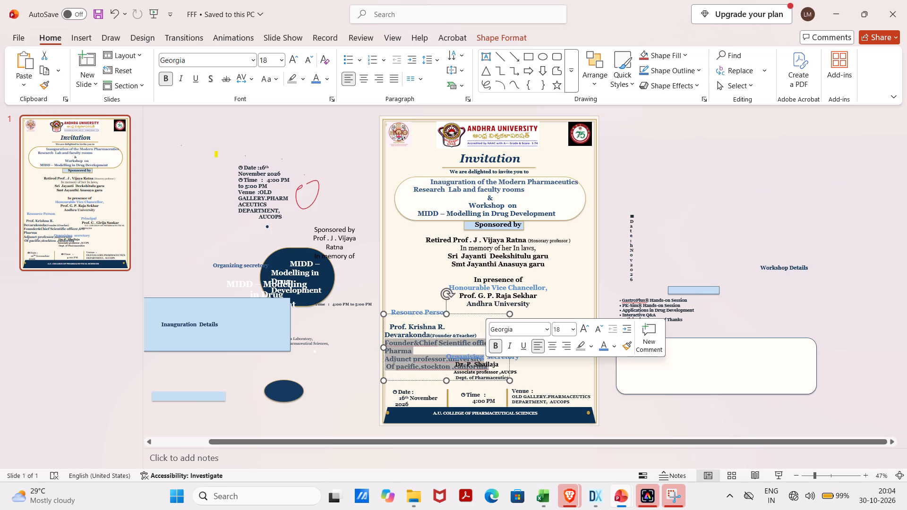
left_click(572, 329)
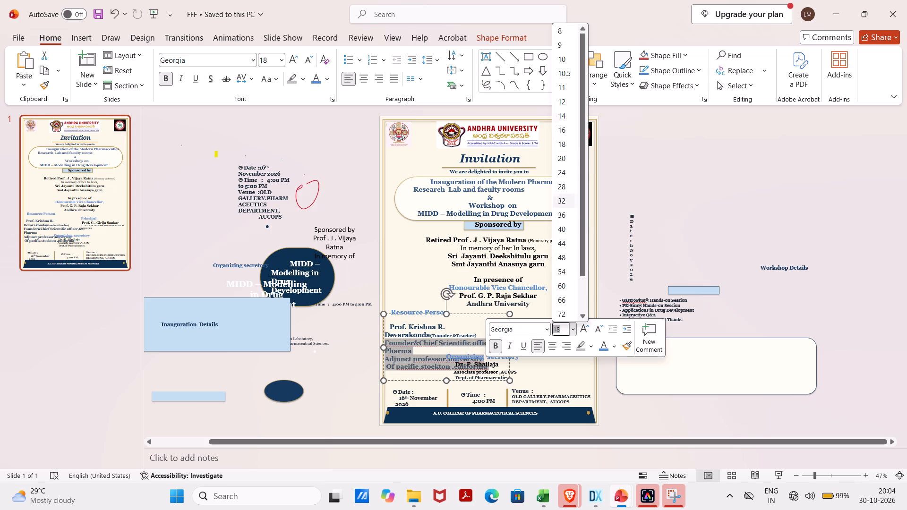
left_click(567, 103)
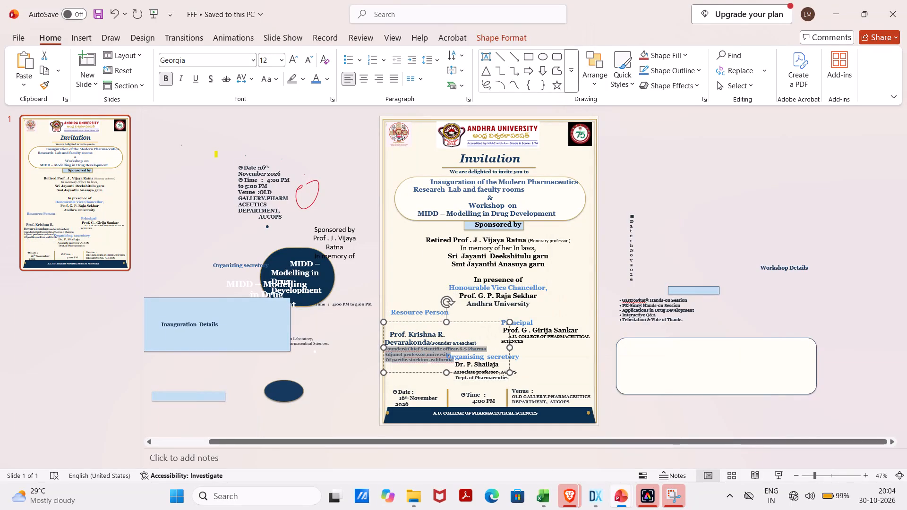
Resize the Resource Person details text box from its left side and upper-left corner so the text sits directly under its heading.
left_click_drag(454, 361, 391, 350)
left_click(391, 350)
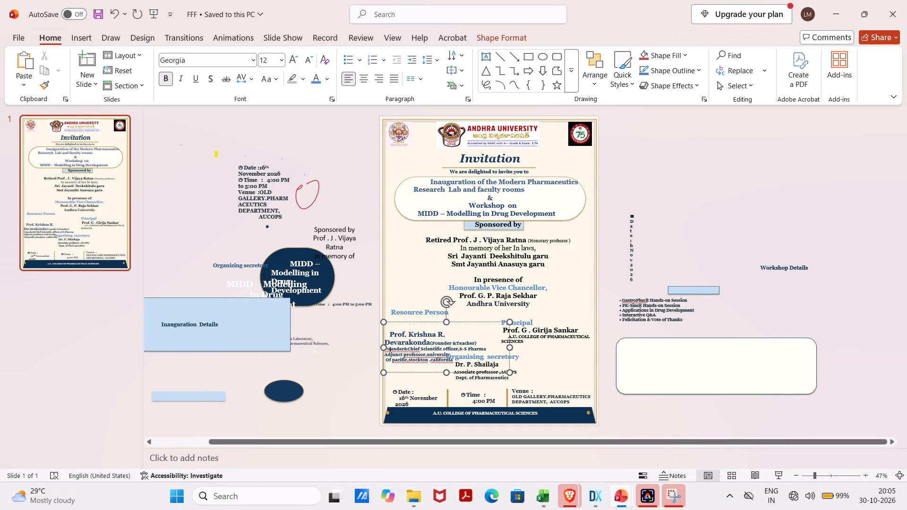
left_click_drag(386, 349, 390, 344)
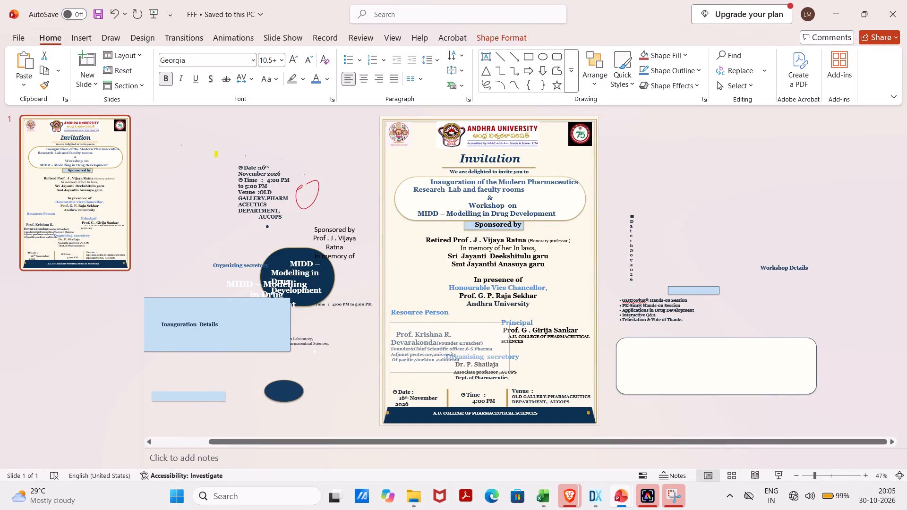
left_click_drag(390, 344, 389, 337)
left_click_drag(389, 324, 387, 303)
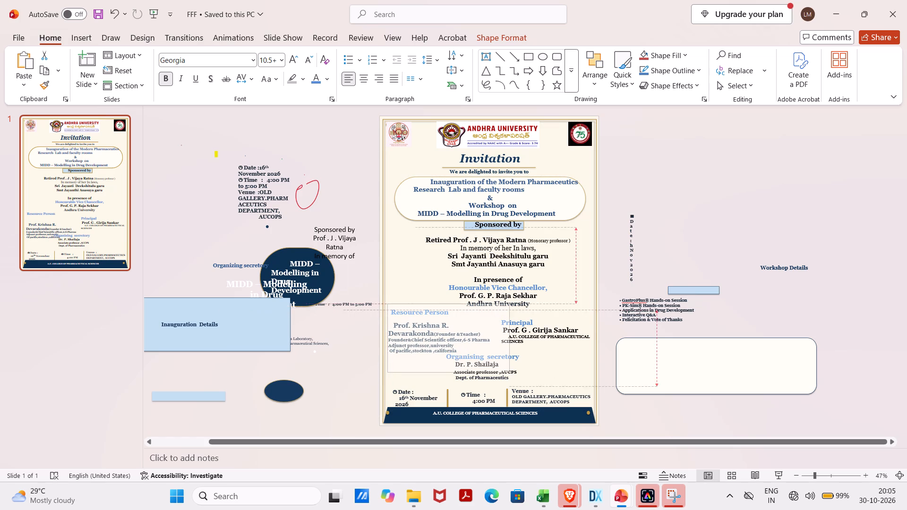
left_click_drag(387, 303, 388, 296)
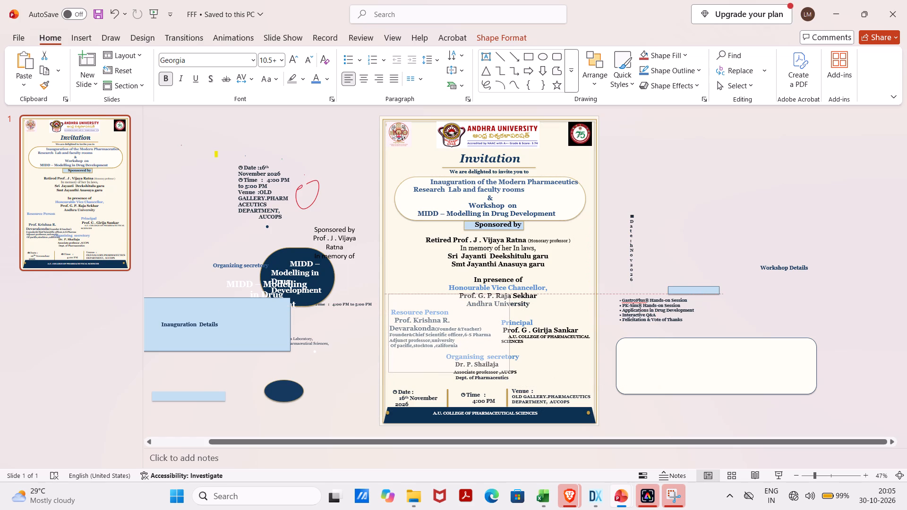
left_click_drag(388, 296, 388, 296)
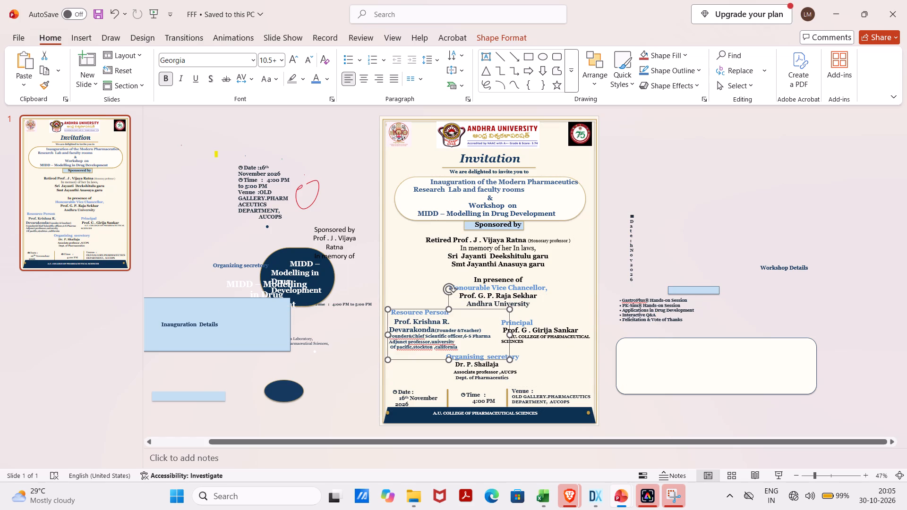
Delete the space between the Resource Person's initial and surname.
left_click(391, 329)
key("BackSpace")
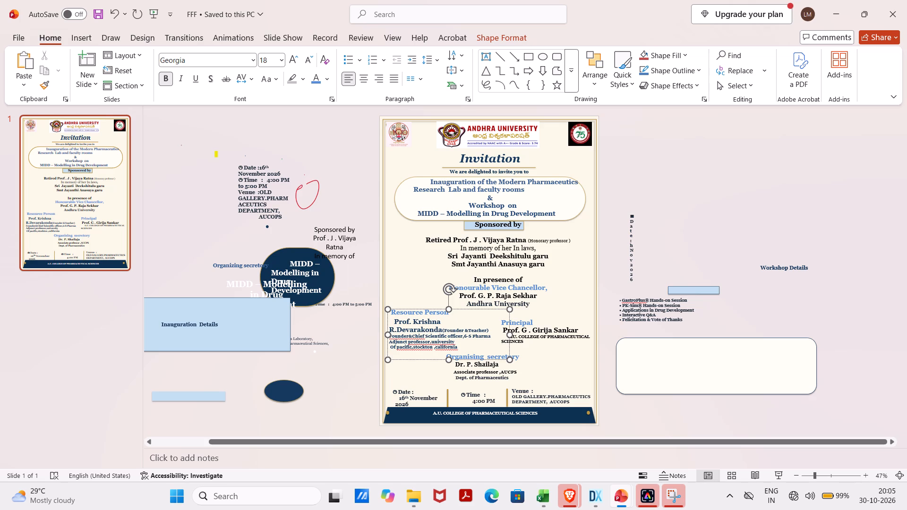
Set the font size of the Resource Person's name to 16.
left_click_drag(441, 330, 394, 323)
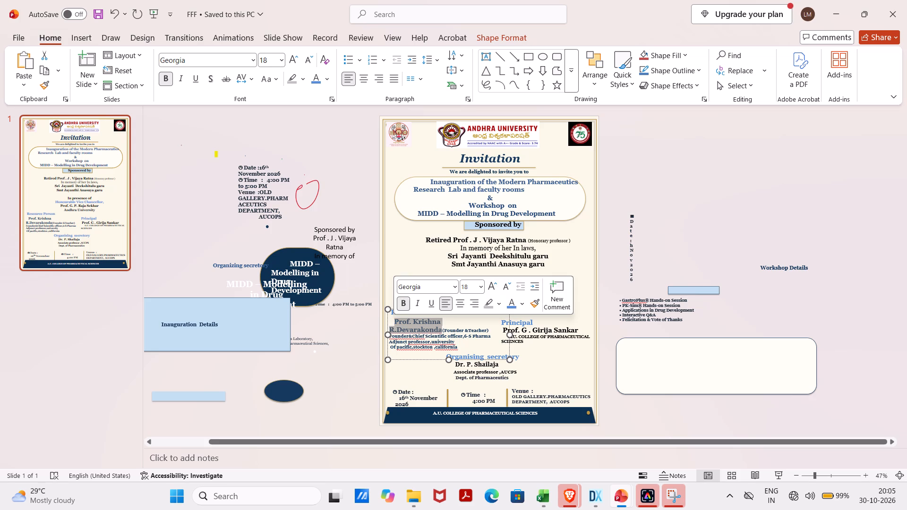
left_click(482, 282)
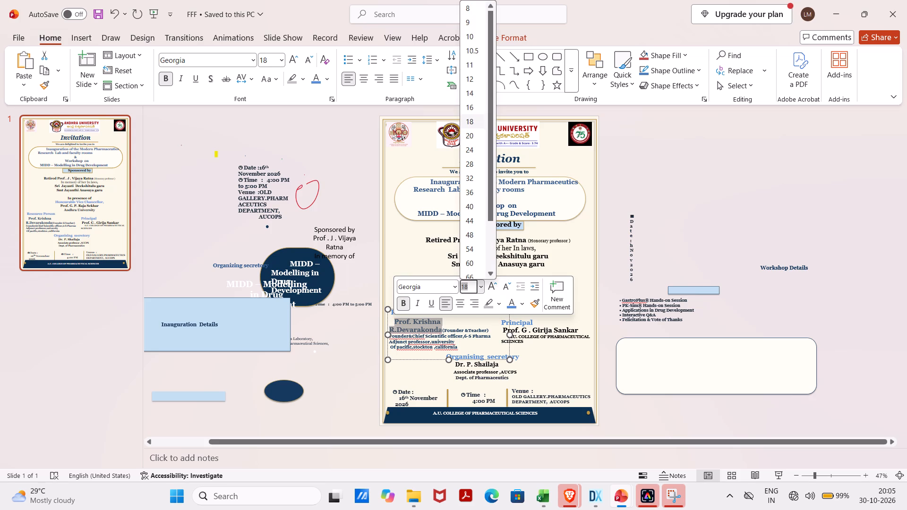
left_click(471, 105)
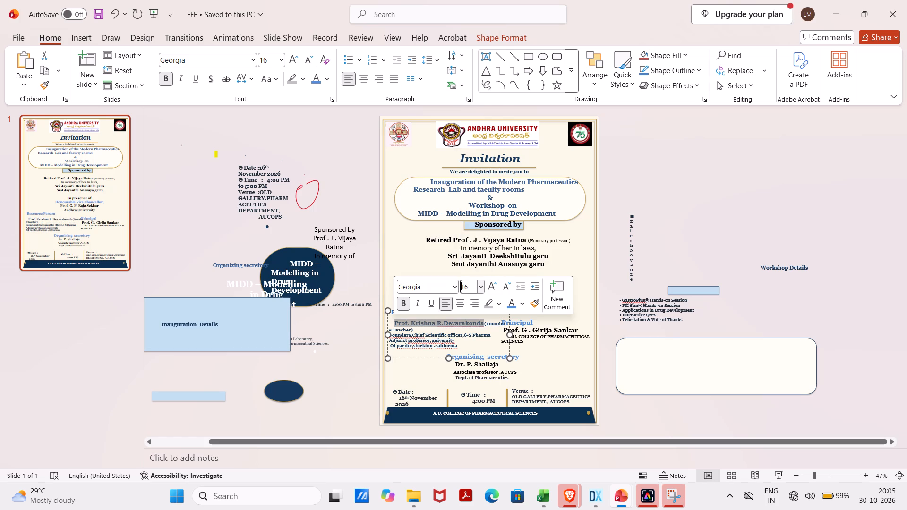
Move "(Founder &Teacher)" onto its own line below the Resource Person's name and indent it with spaces toward the end of the name.
left_click(484, 323)
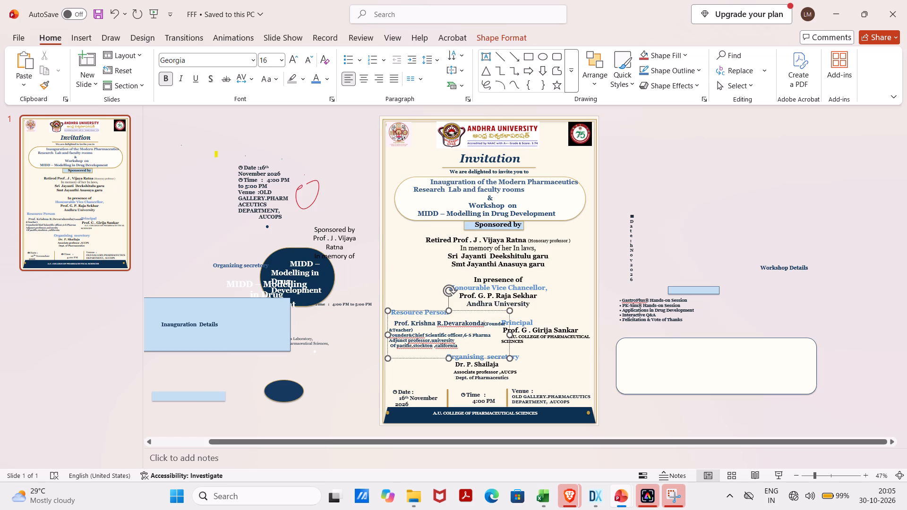
key("Return")
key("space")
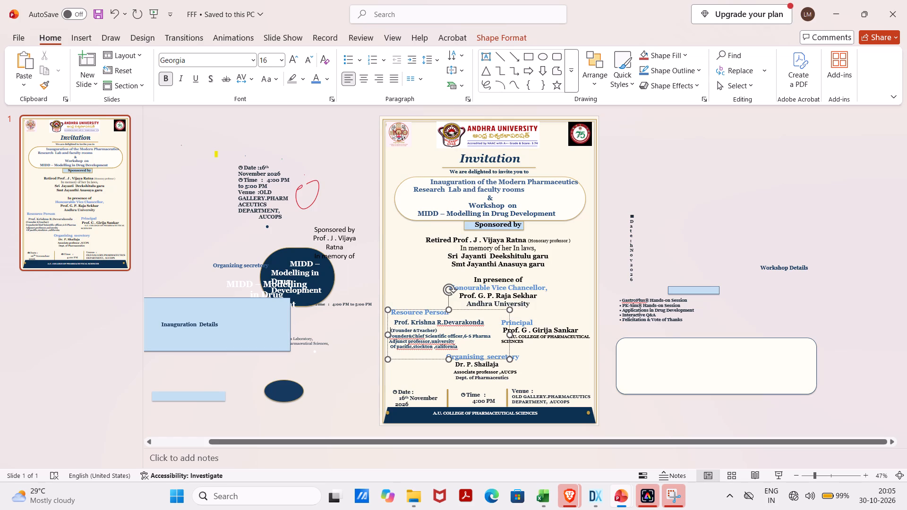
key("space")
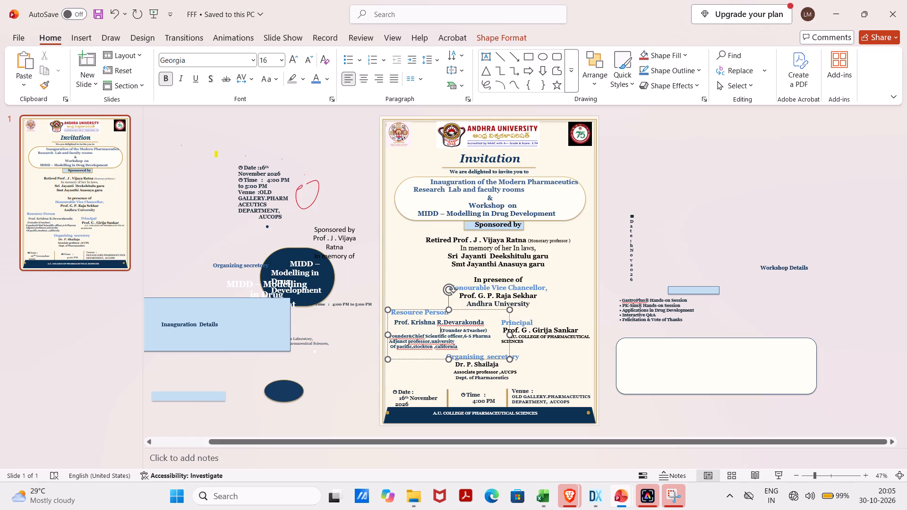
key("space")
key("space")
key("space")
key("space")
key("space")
Insert a space between the Resource Person's initial and surname.
left_click(444, 320)
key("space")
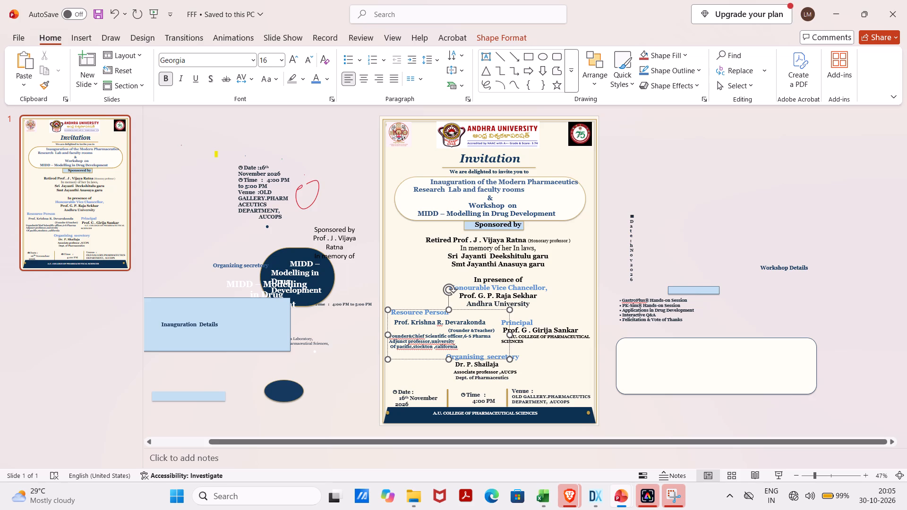
Add a space on each side of the ampersand in the designation so it reads "Founder & Chief Scientific officer".
left_click(392, 391)
left_click(419, 346)
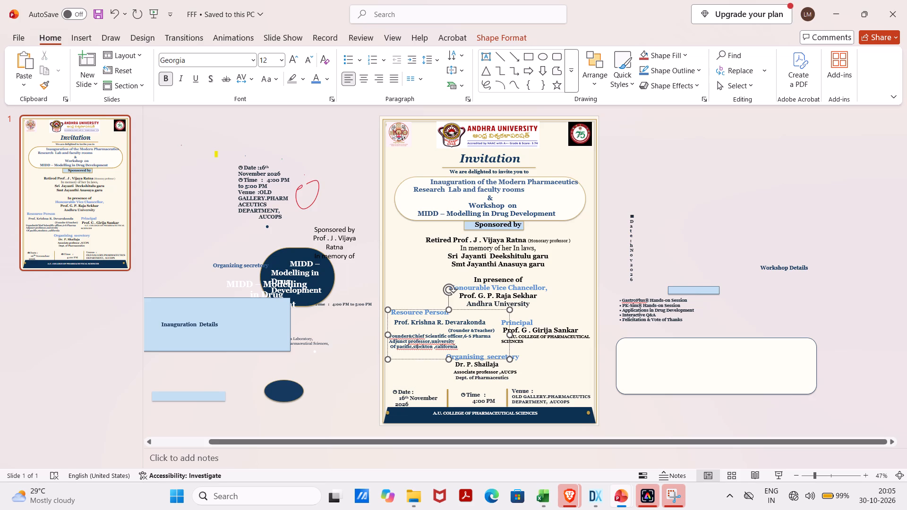
left_click(419, 341)
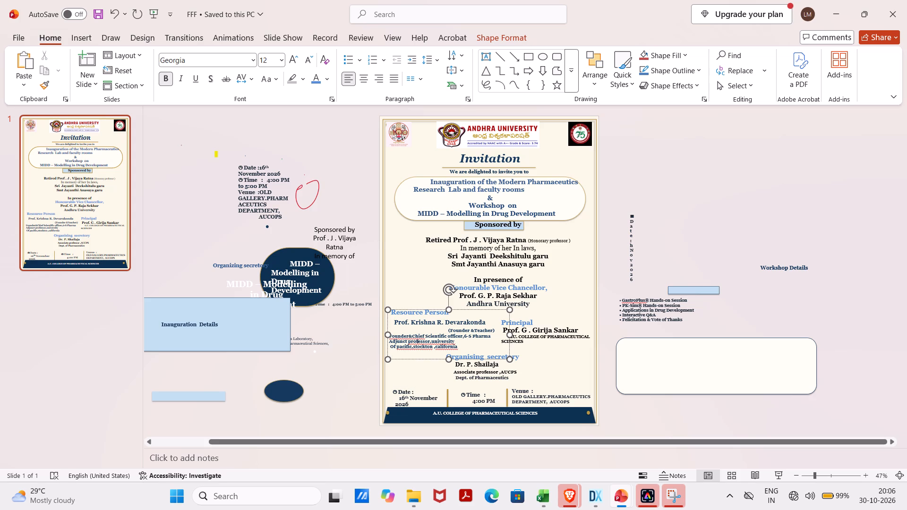
left_click(409, 337)
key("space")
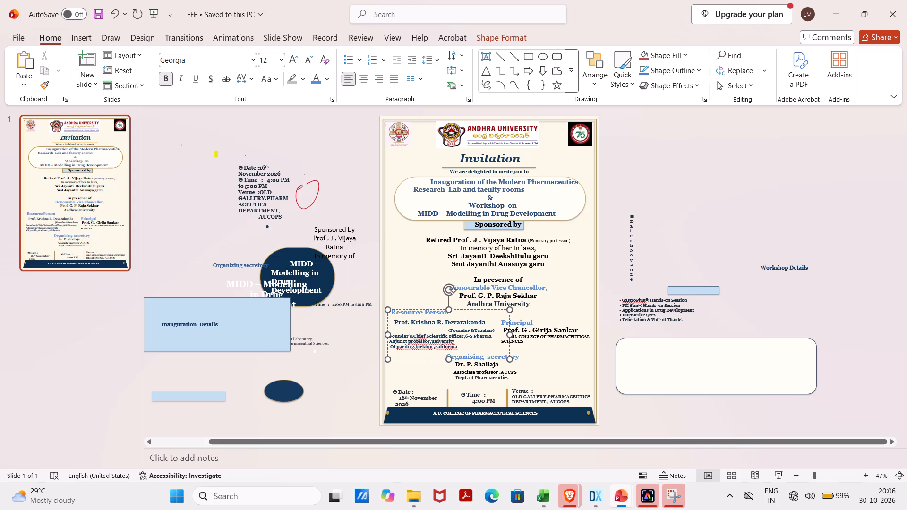
left_click(413, 338)
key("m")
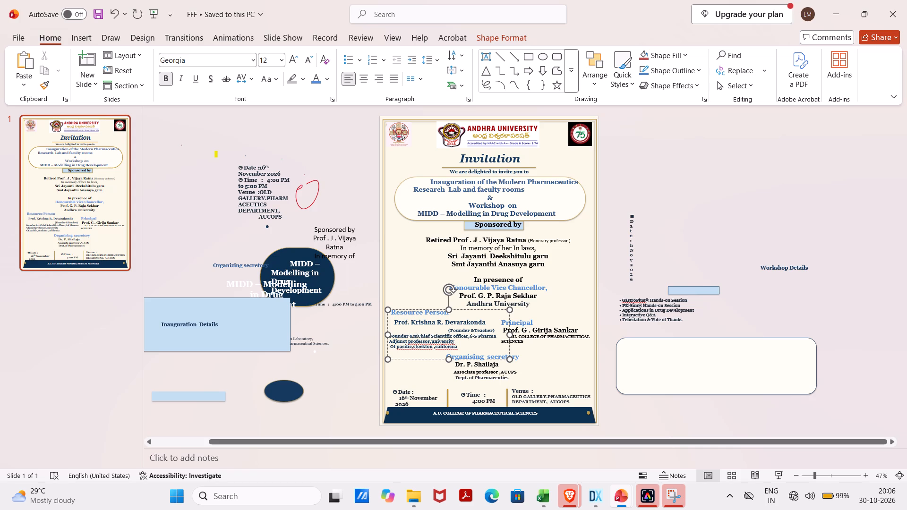
key("BackSpace")
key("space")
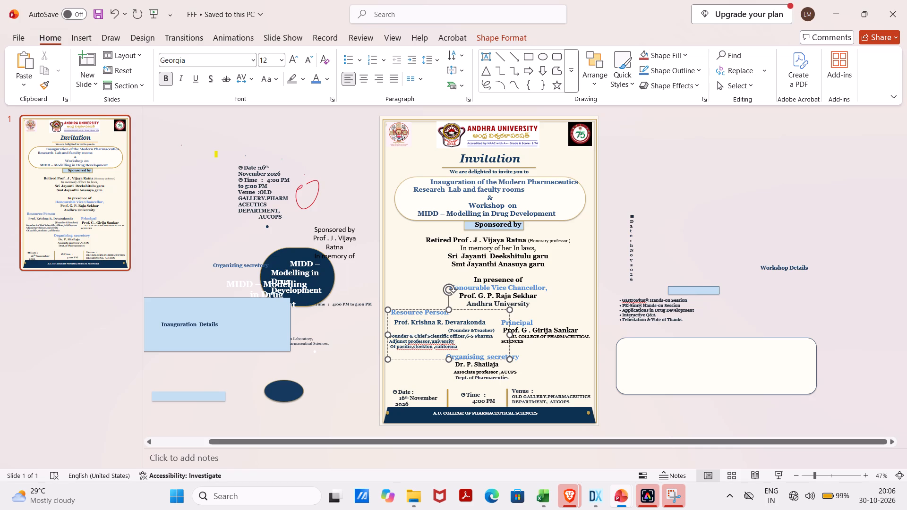
Space out the commas in the Resource Person's designation to read "Adjunct professor , university" and "Of pacific, stockton".
left_click(431, 343)
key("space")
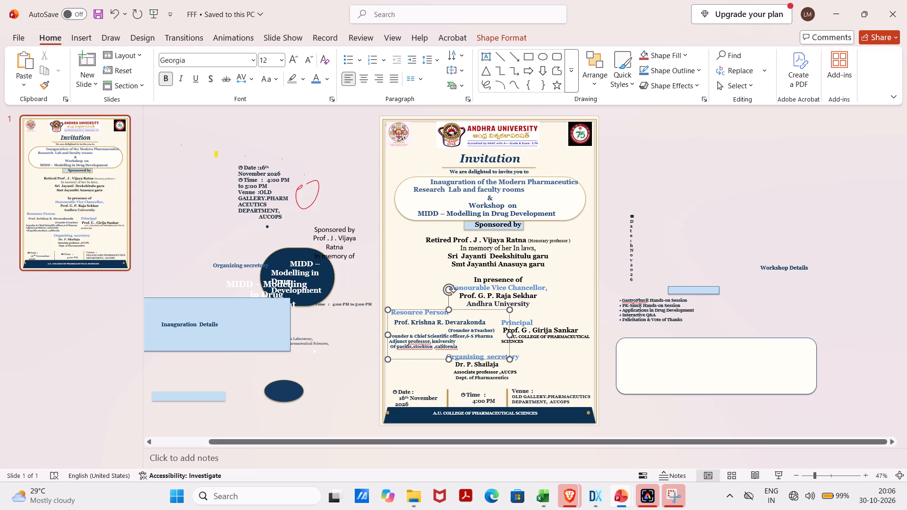
left_click(430, 343)
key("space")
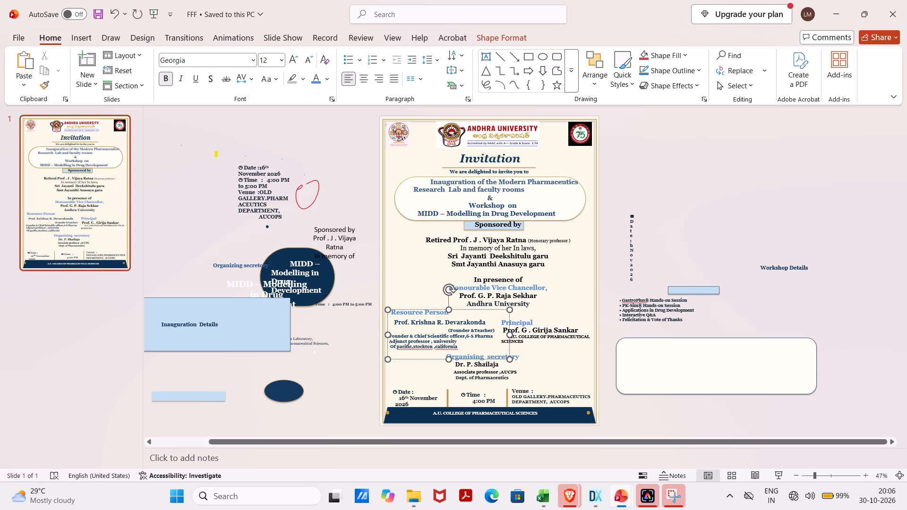
left_click(413, 347)
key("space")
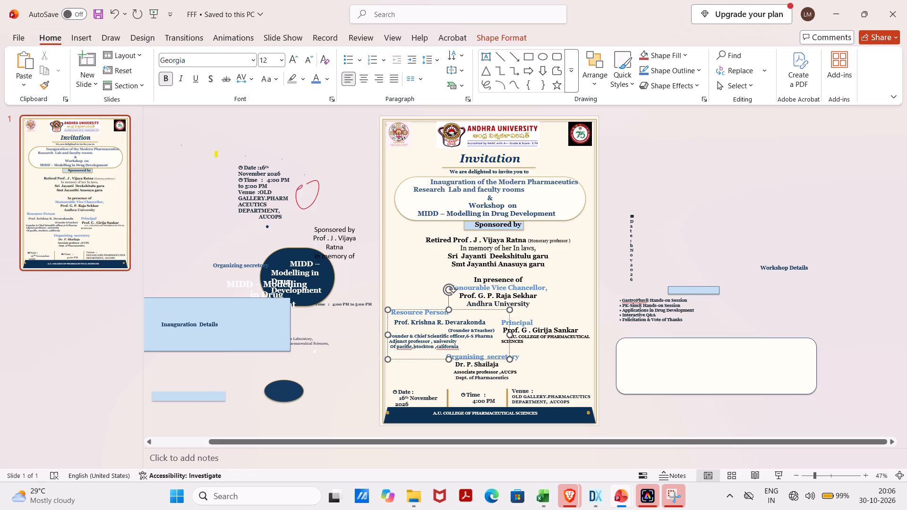
Ignore all spelling flags for "stockton" in the Resource Person's designation.
left_click(411, 351)
left_click_drag(459, 348, 450, 348)
left_click(450, 348)
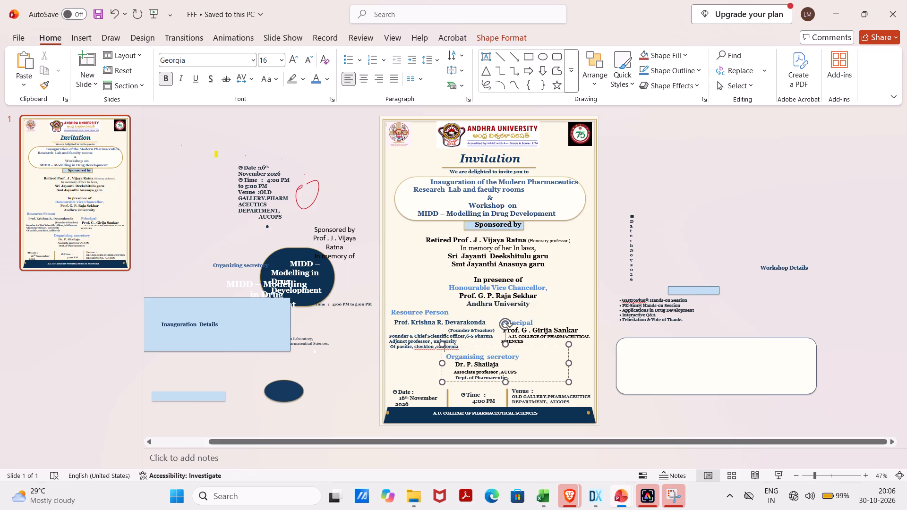
left_click(428, 349)
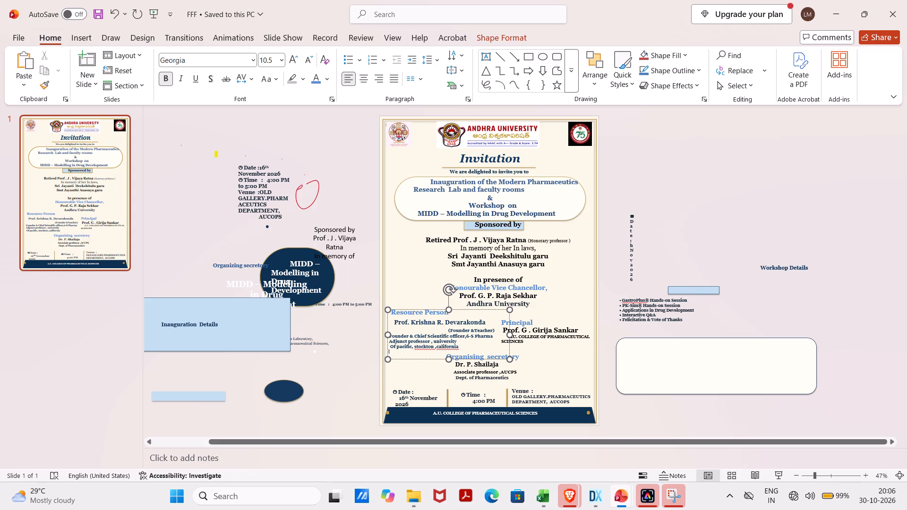
right_click(428, 349)
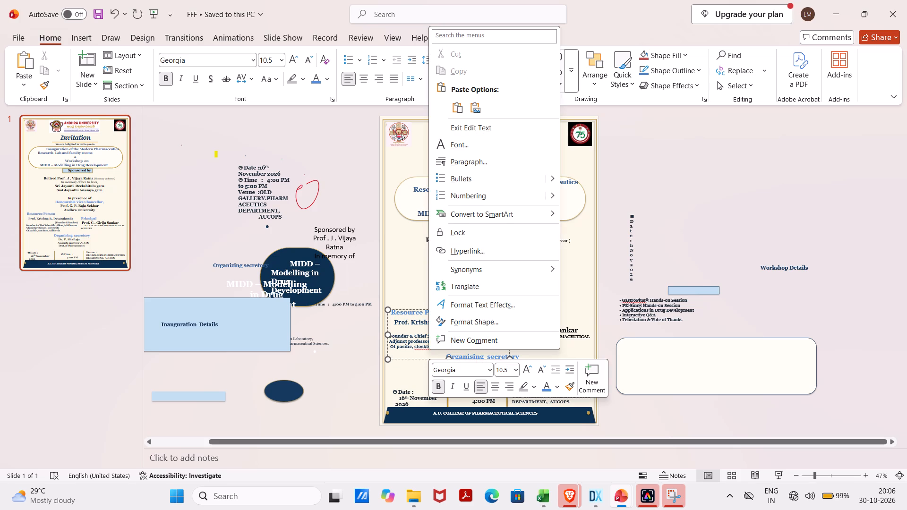
left_click(421, 345)
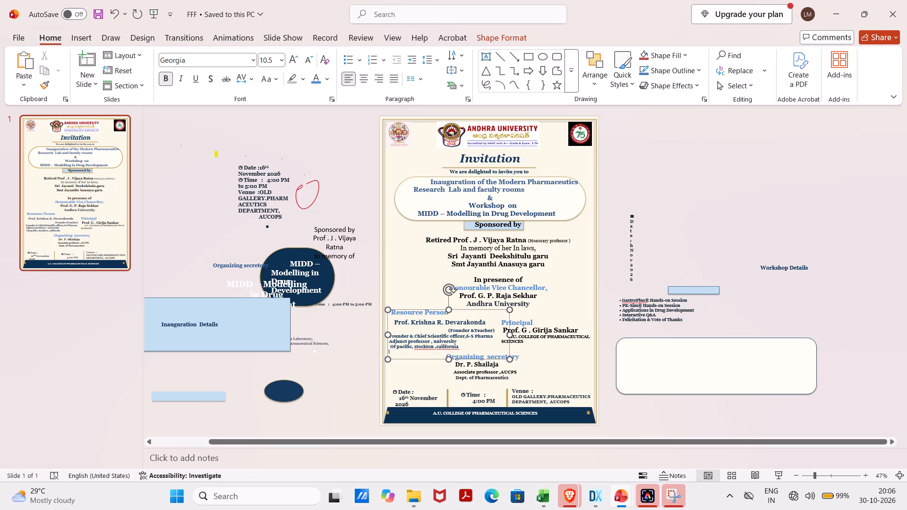
left_click(422, 348)
right_click(422, 348)
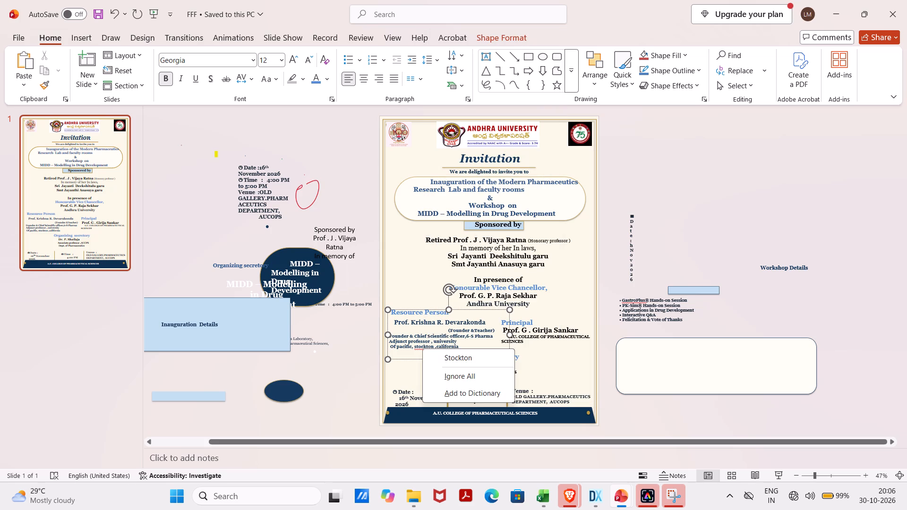
left_click(435, 375)
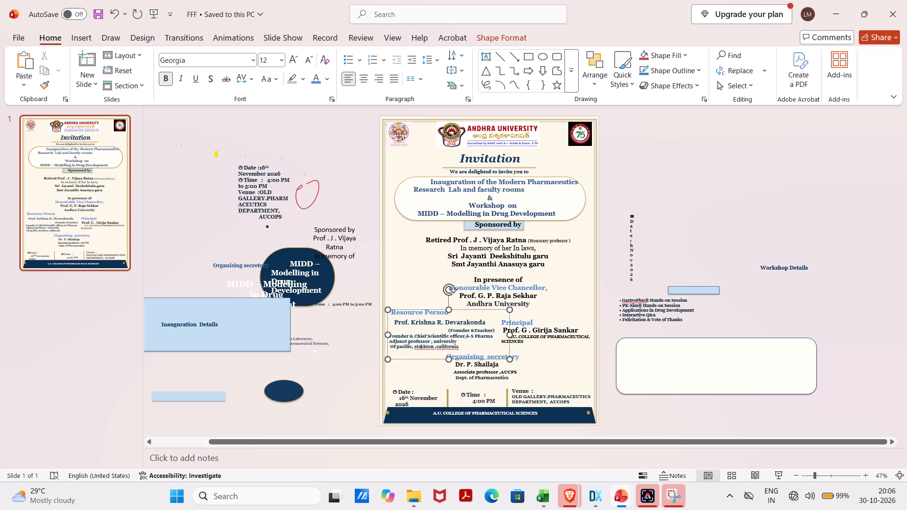
Move the Organising secretary text box down and slightly right so it no longer overlaps "california" in the Resource Person details.
left_click(444, 347)
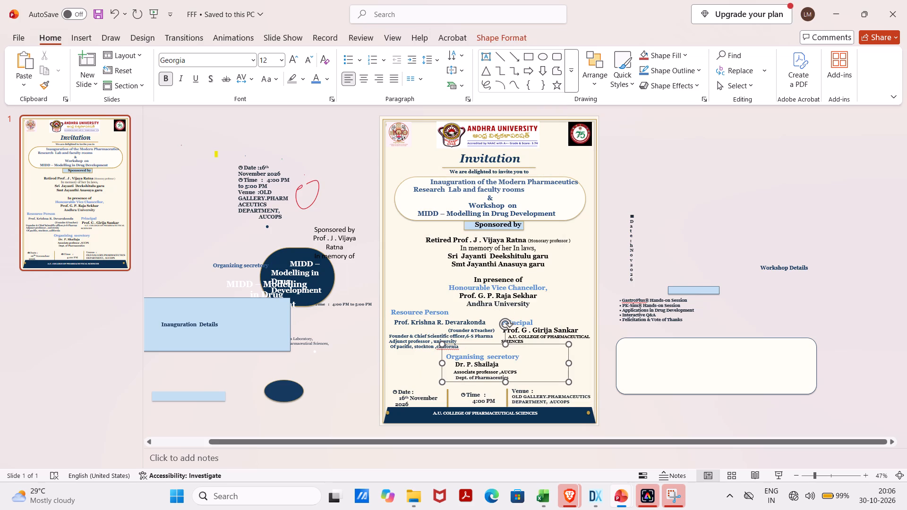
left_click(438, 349)
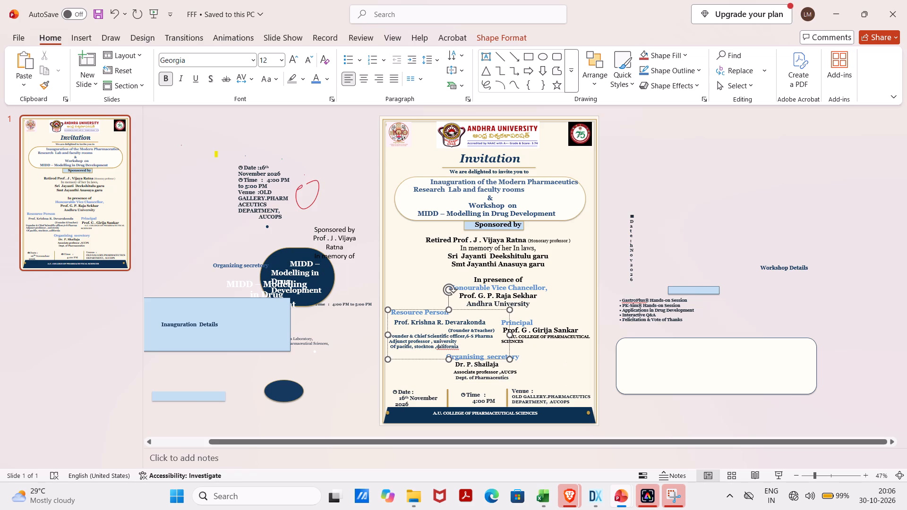
left_click(434, 372)
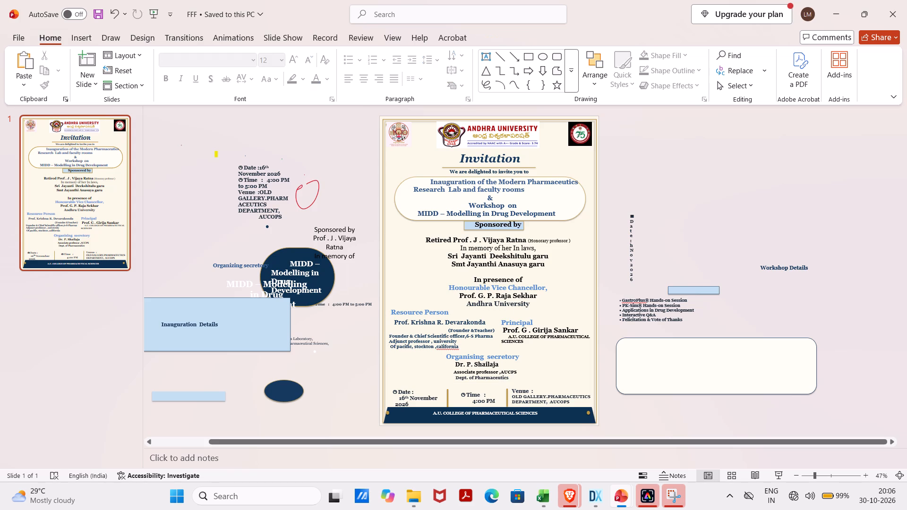
left_click(448, 346)
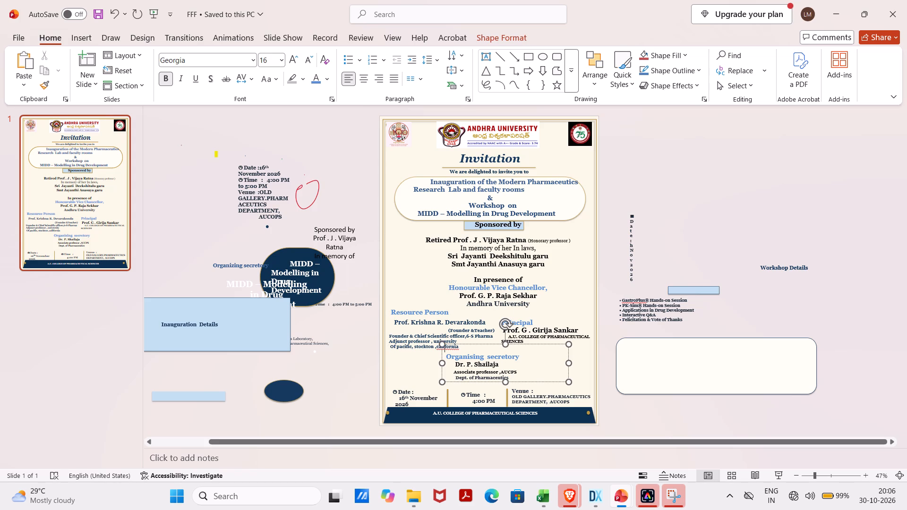
left_click(439, 346)
left_click(438, 350)
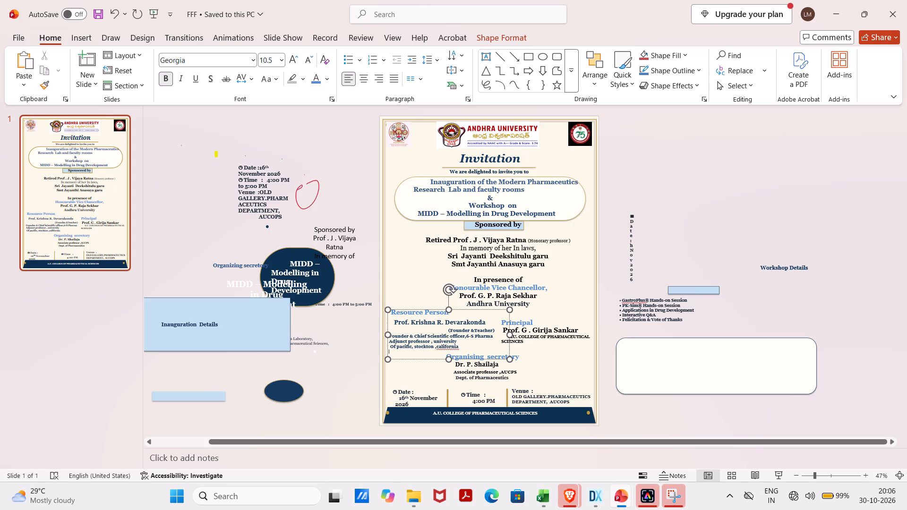
right_click(446, 347)
right_click(446, 347)
left_click(429, 349)
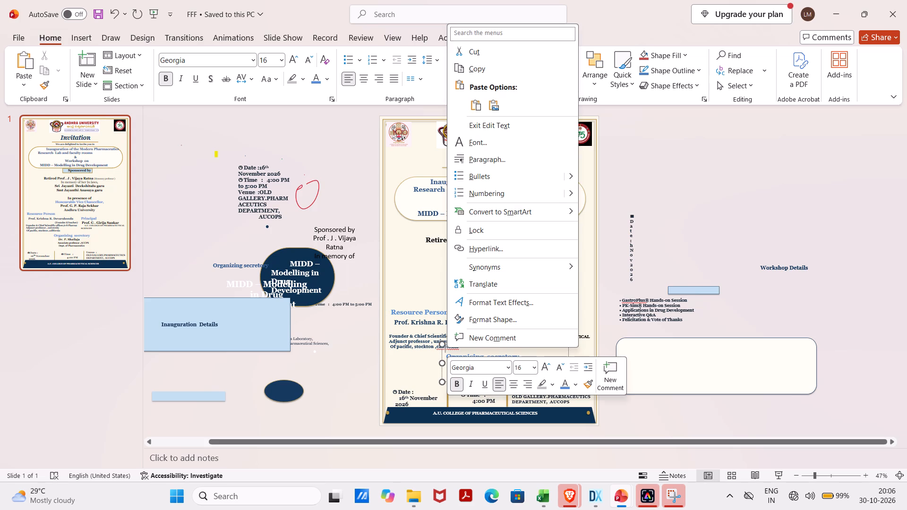
left_click_drag(445, 343, 453, 356)
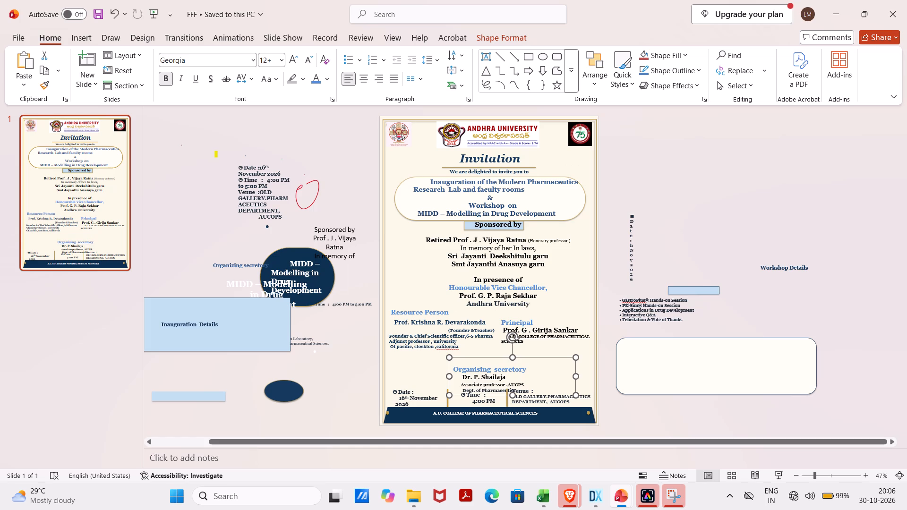
Ignore all spelling flags for "california" in the Resource Person's designation.
left_click(445, 348)
right_click(445, 348)
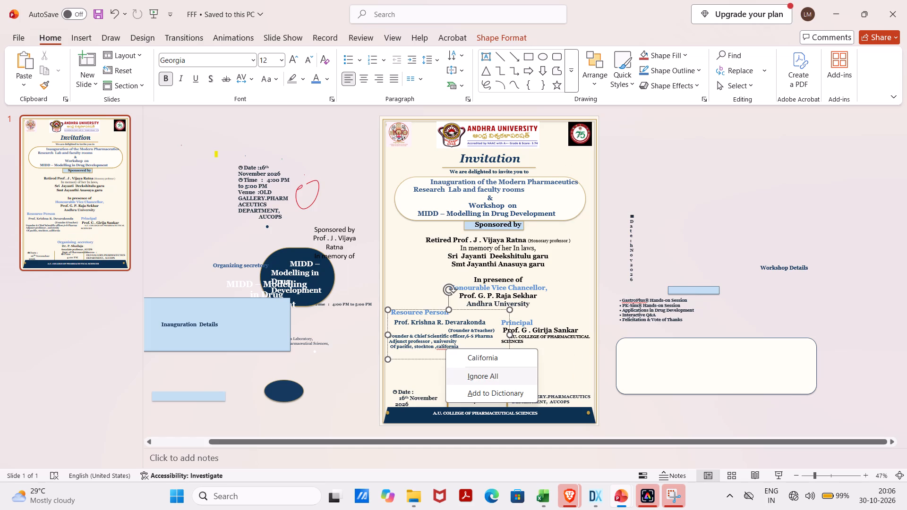
left_click(468, 375)
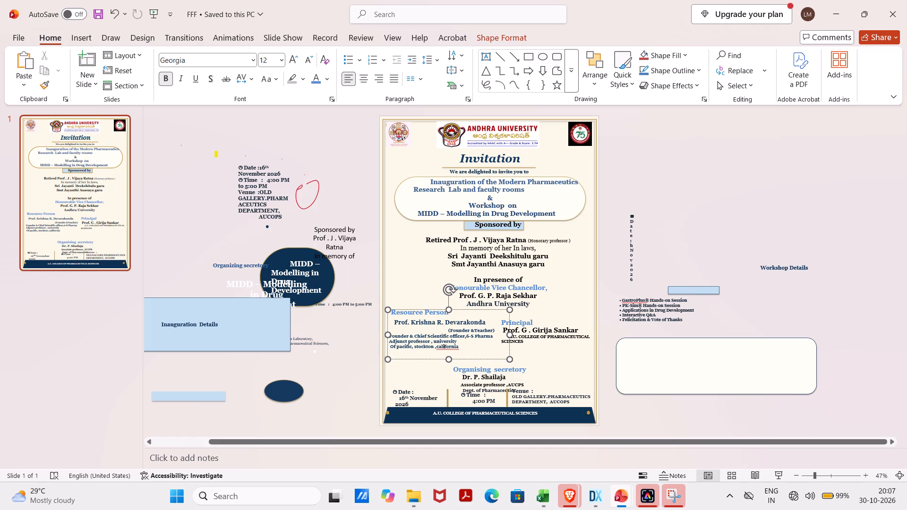
left_click(443, 348)
Resize the Organising secretary text box outward from its upper-left corner so its text sits clear above the date, time and venue row.
left_click(458, 371)
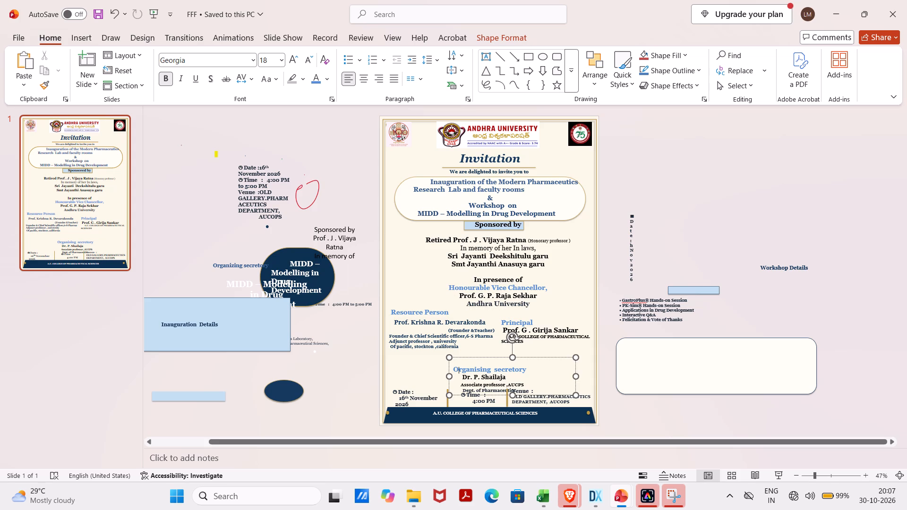
left_click_drag(450, 359, 441, 340)
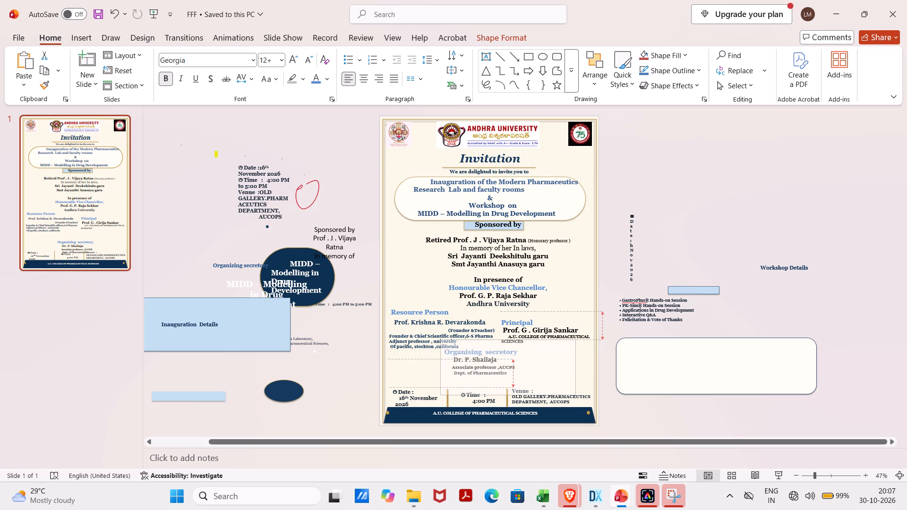
left_click_drag(441, 340, 435, 345)
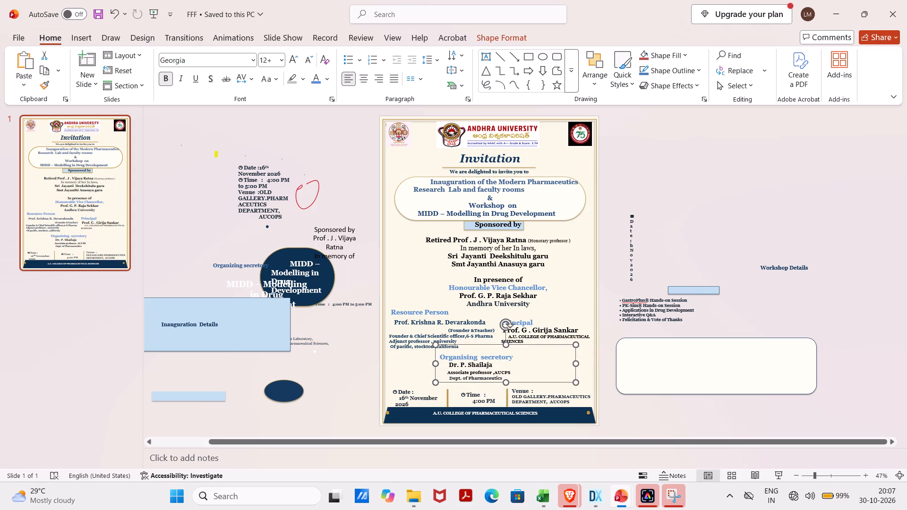
left_click(358, 379)
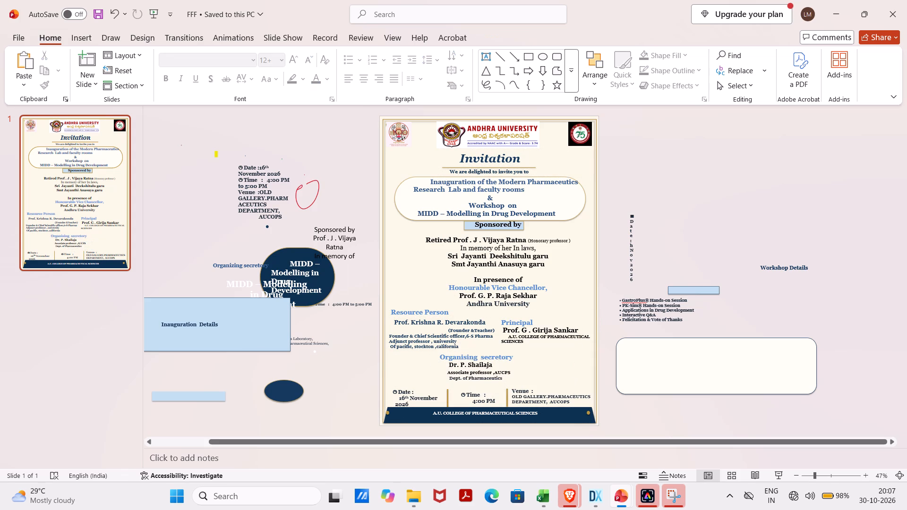
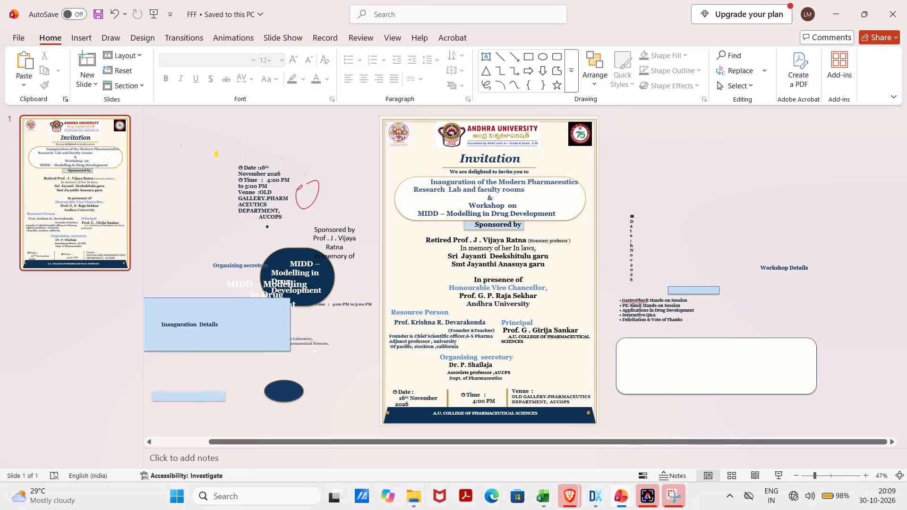
Reduce the leading spaces before "Inauguration of the Modern Pharmaceutics" so the line shifts slightly left inside the rounded title frame.
left_click(431, 181)
key("space")
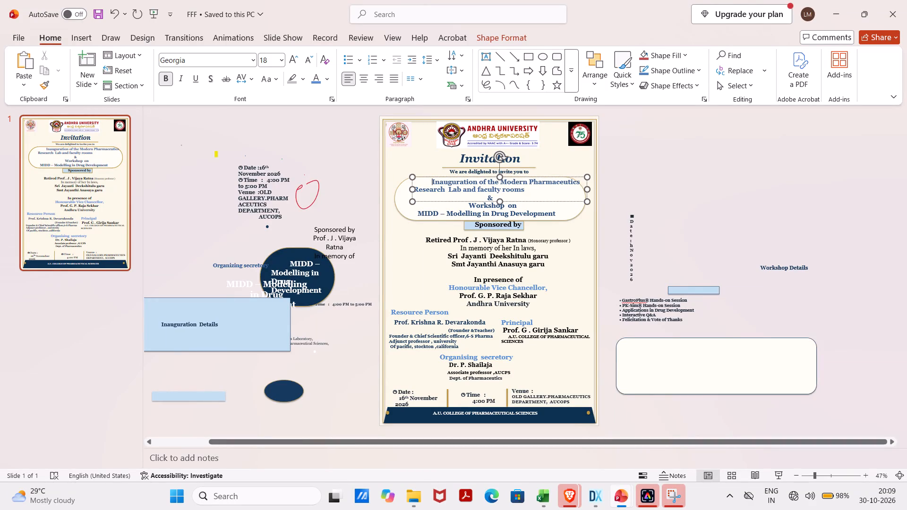
key("space")
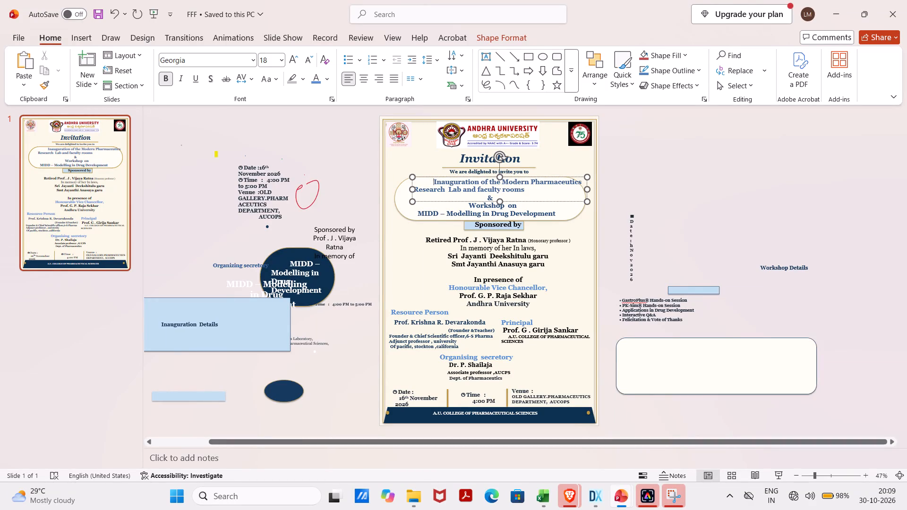
key("BackSpace")
key("BackSpace")
key("BackSpace")
key("BackSpace")
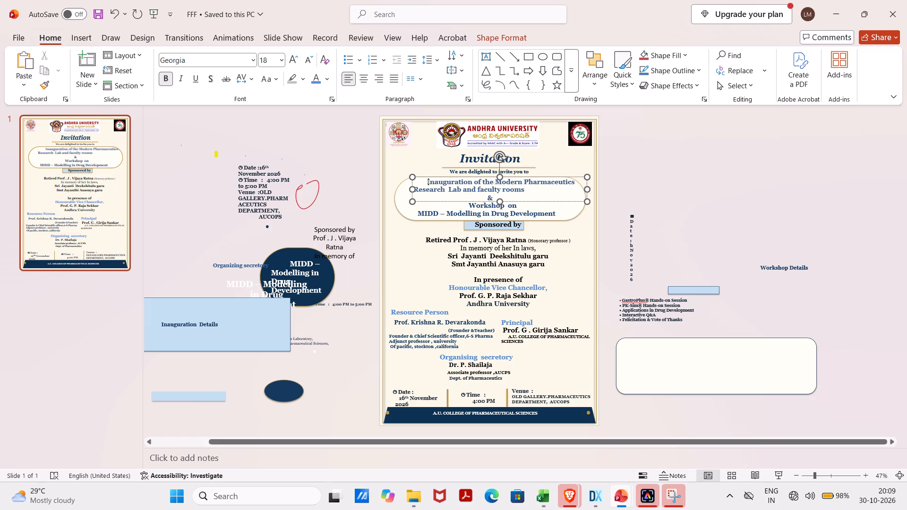
key("BackSpace")
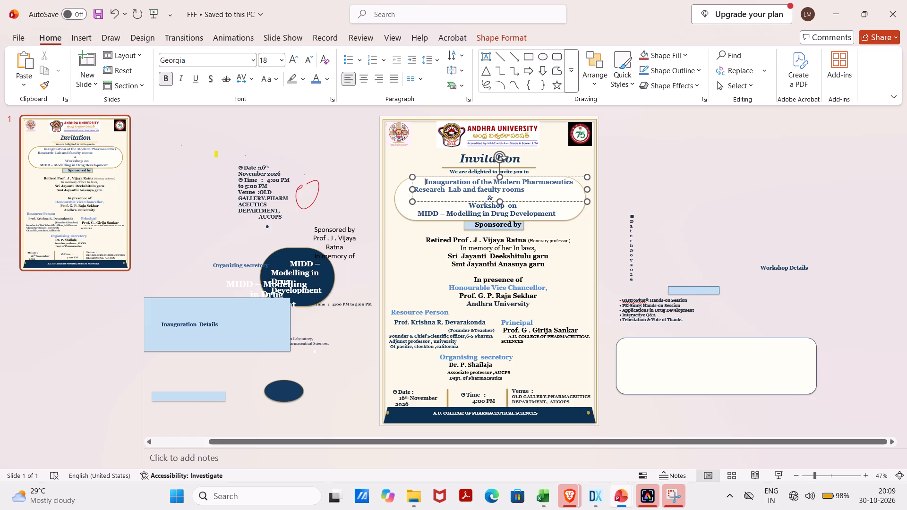
left_click(616, 229)
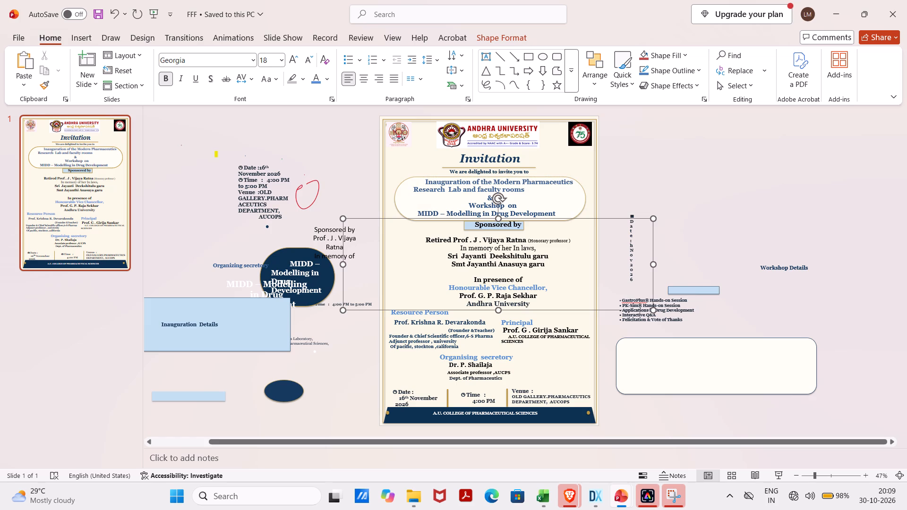
Resize the Principal text box inward and upward from its upper-left corner so its heading lines up with the Resource Person heading.
left_click(286, 261)
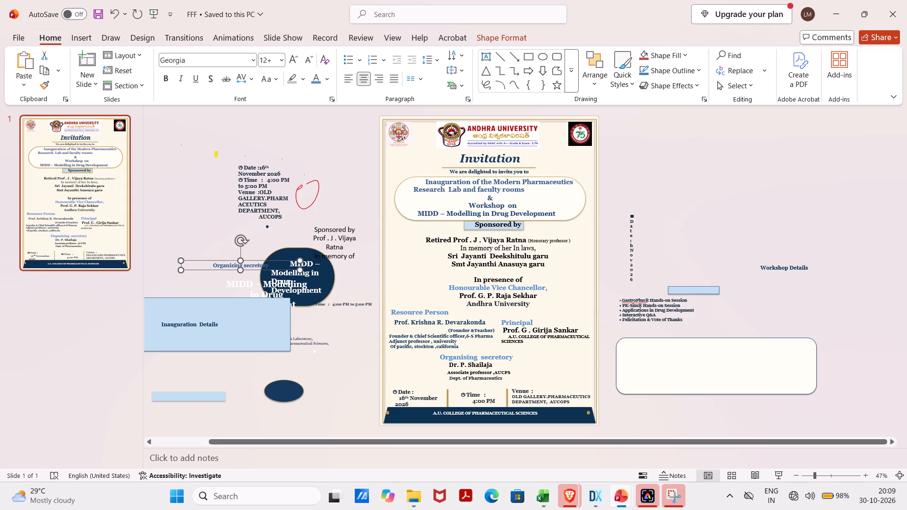
left_click(504, 329)
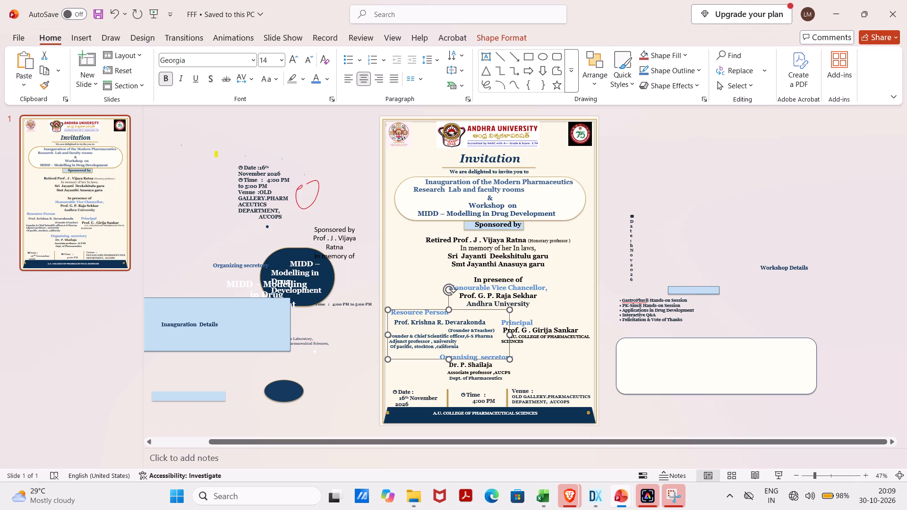
left_click(530, 331)
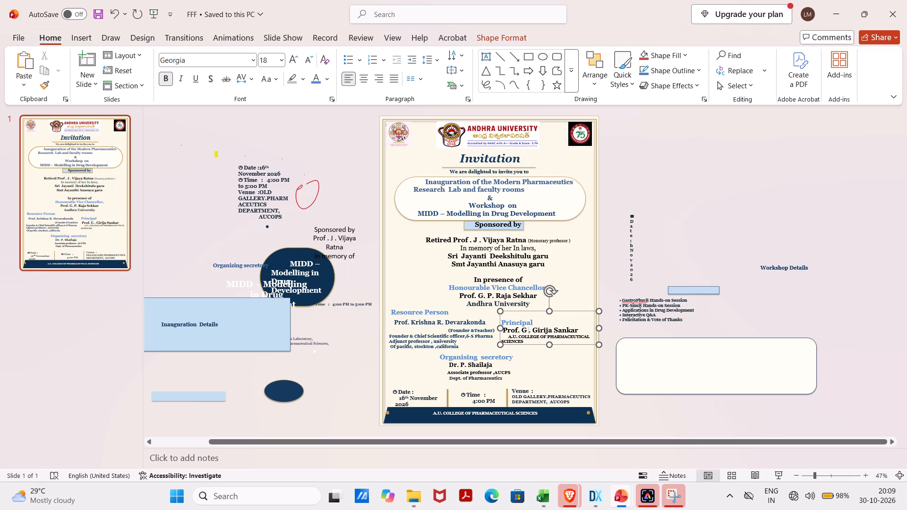
left_click_drag(503, 312, 506, 297)
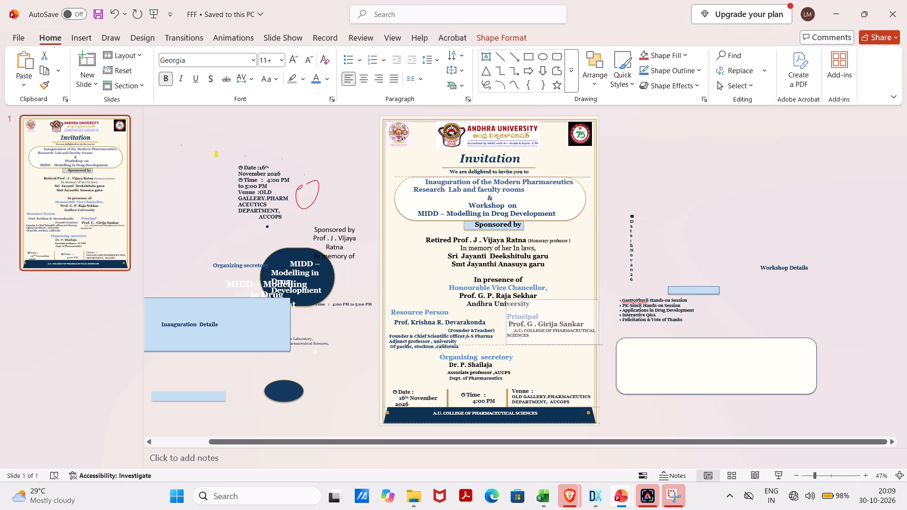
left_click_drag(506, 297, 506, 293)
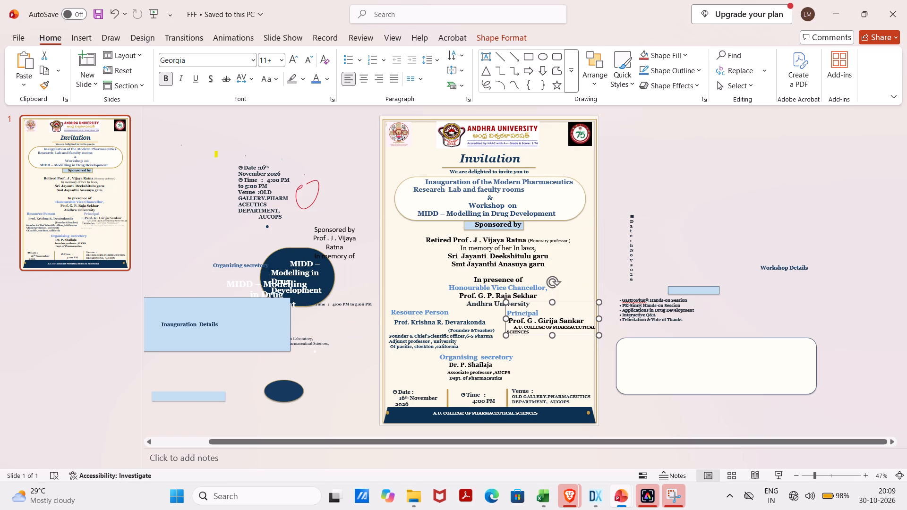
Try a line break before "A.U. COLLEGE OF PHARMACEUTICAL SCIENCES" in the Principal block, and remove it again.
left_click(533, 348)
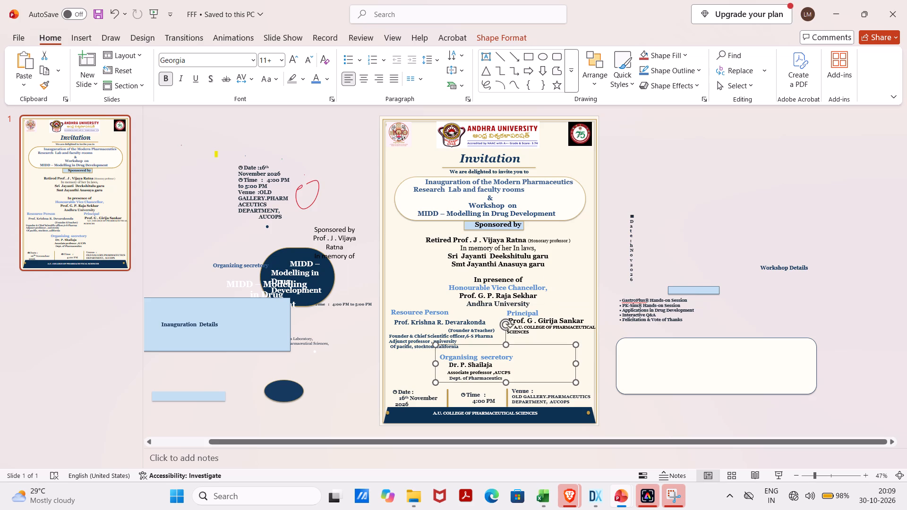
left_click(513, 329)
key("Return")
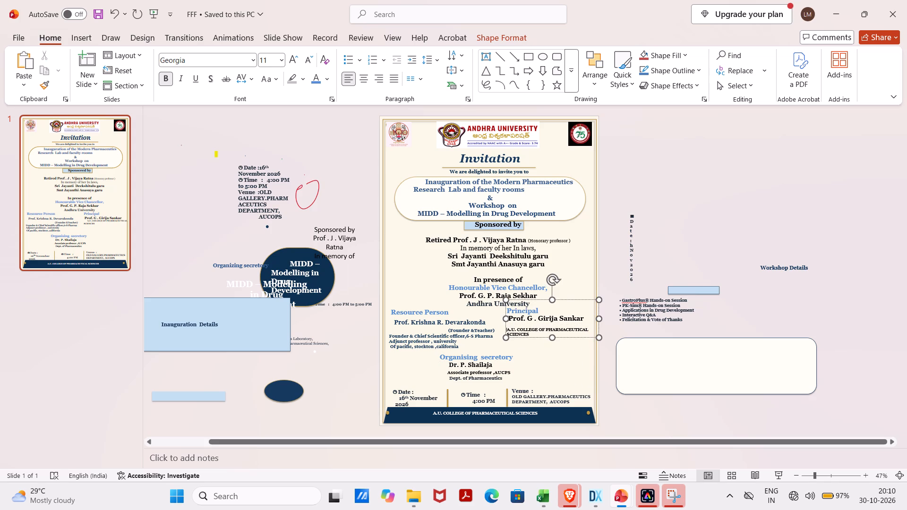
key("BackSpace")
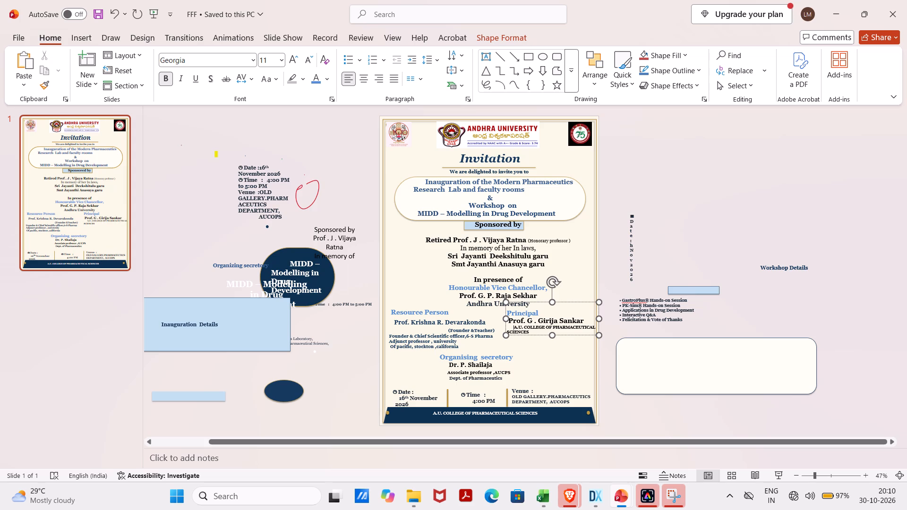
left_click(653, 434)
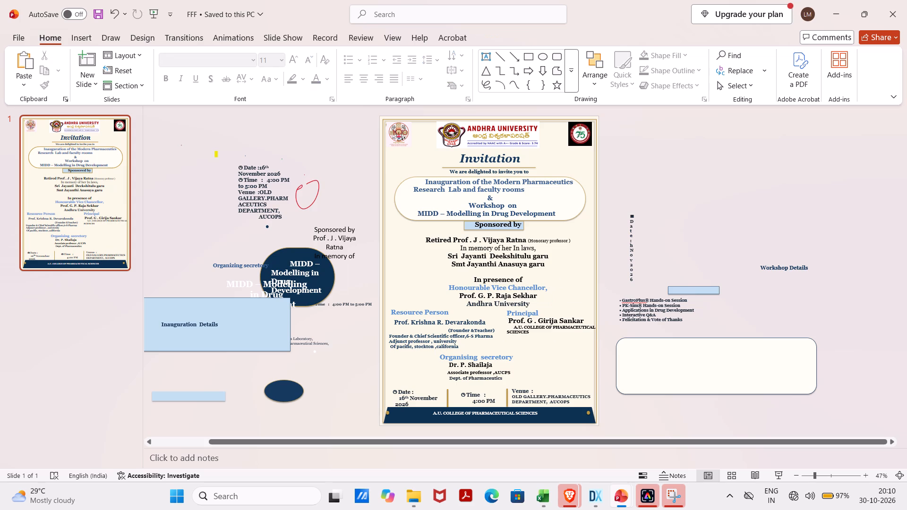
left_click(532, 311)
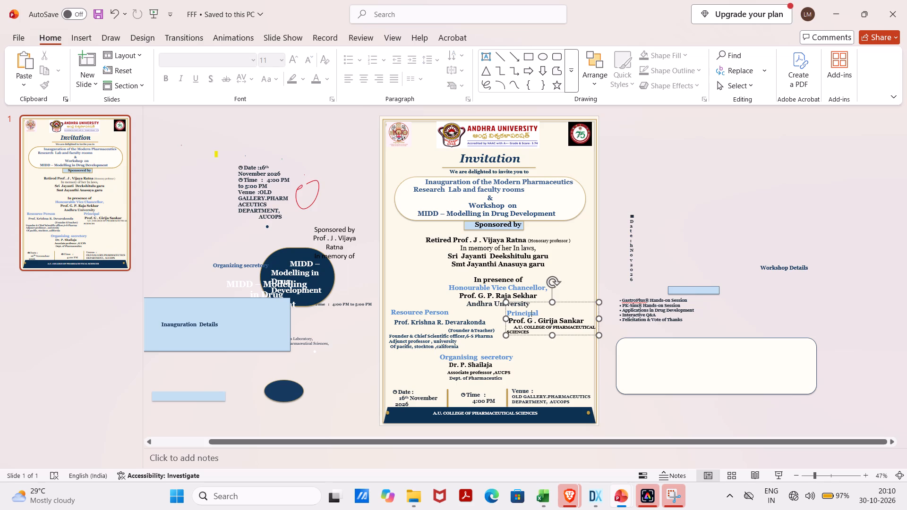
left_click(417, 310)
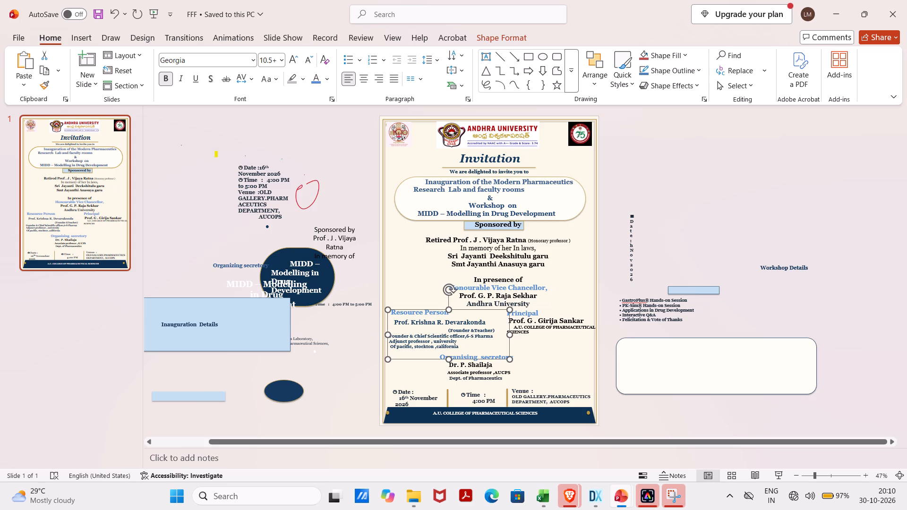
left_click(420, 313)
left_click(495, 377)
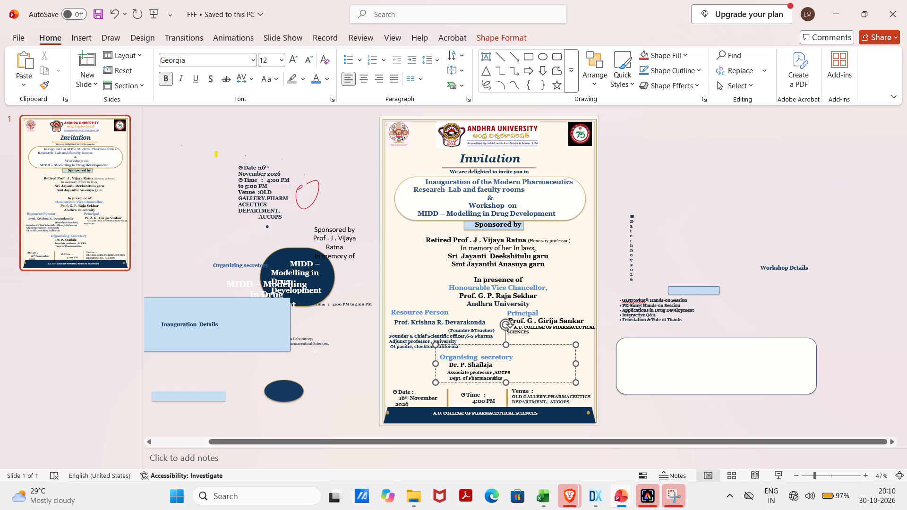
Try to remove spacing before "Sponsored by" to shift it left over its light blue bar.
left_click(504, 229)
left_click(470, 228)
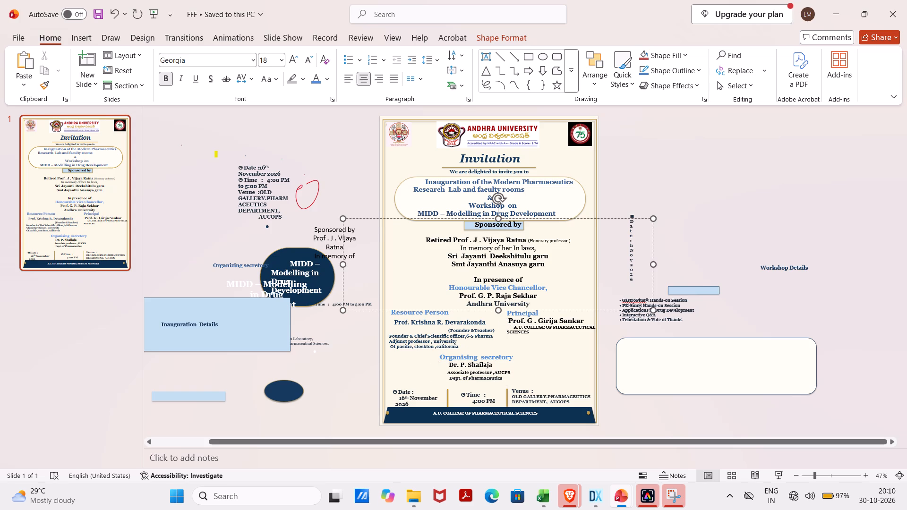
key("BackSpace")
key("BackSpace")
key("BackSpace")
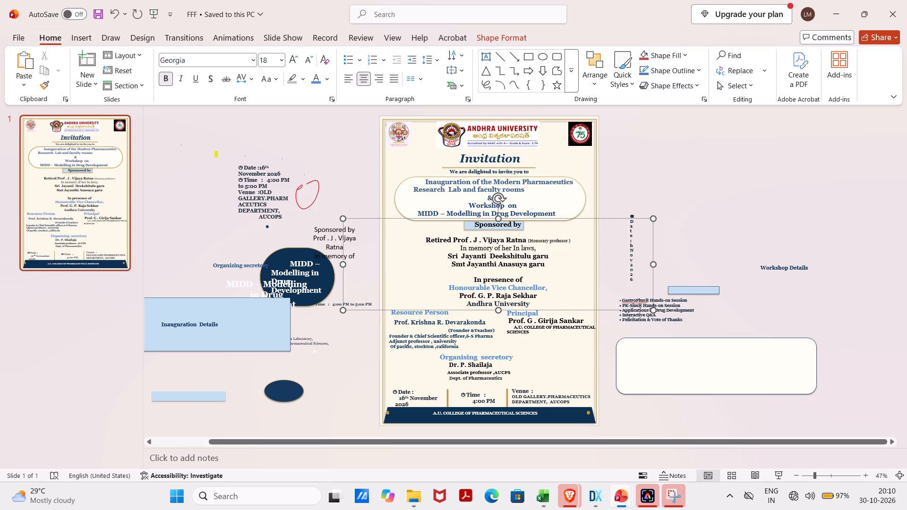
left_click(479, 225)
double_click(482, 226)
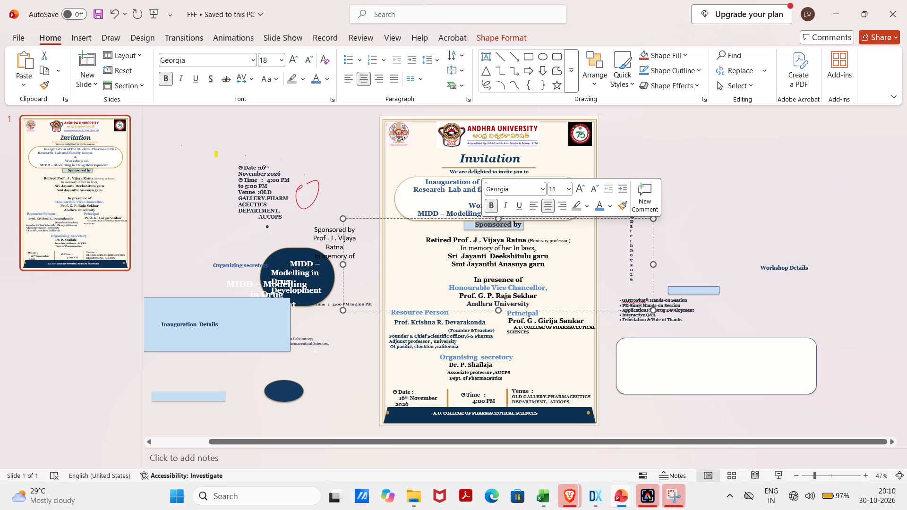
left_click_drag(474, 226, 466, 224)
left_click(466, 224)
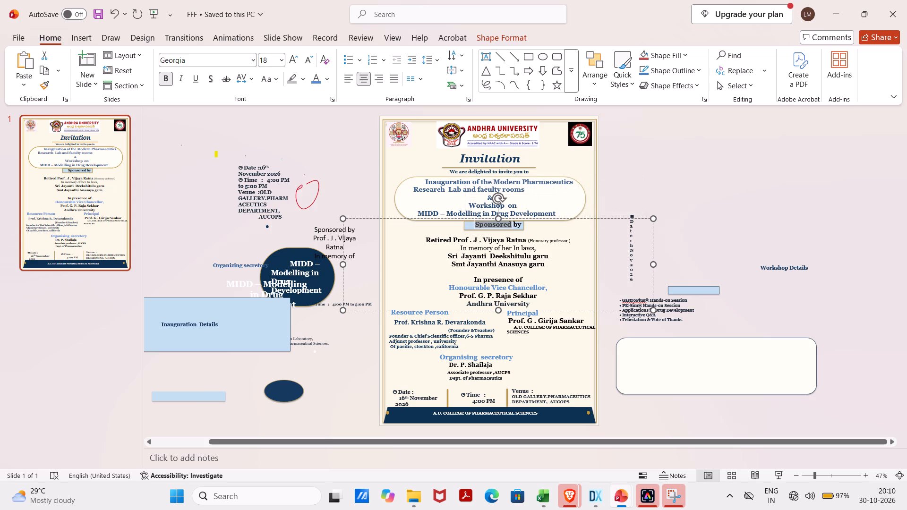
Widen the sponsor and Vice Chancellor text box slightly to the left from its upper-left corner so "Sponsored by" centres on its blue bar.
left_click_drag(343, 216, 340, 218)
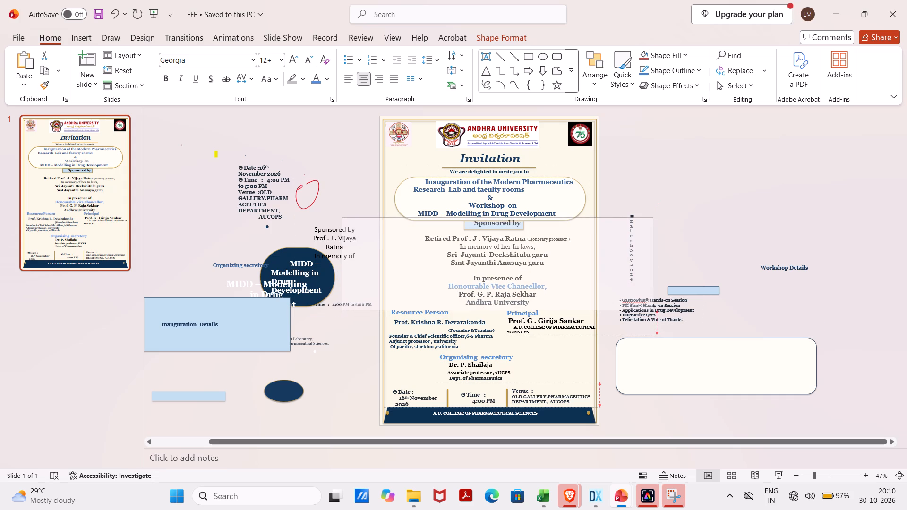
left_click_drag(340, 218, 337, 219)
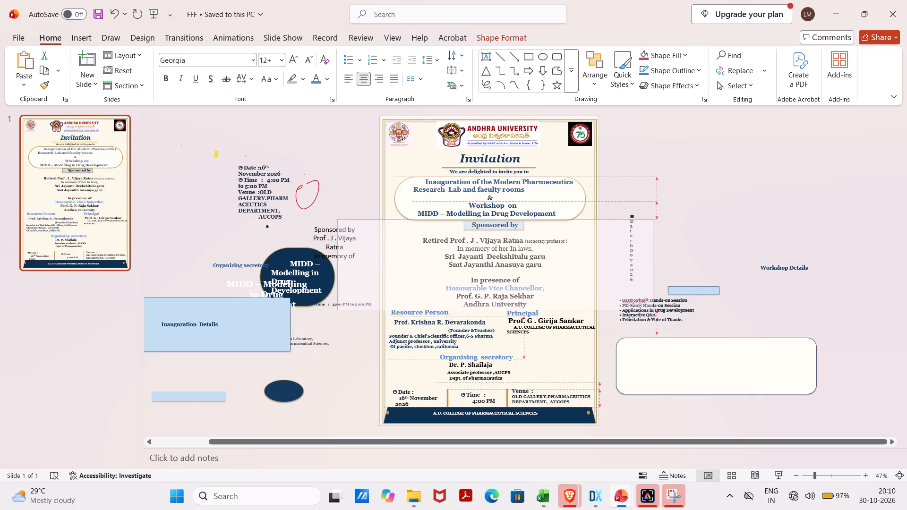
left_click_drag(337, 219, 337, 220)
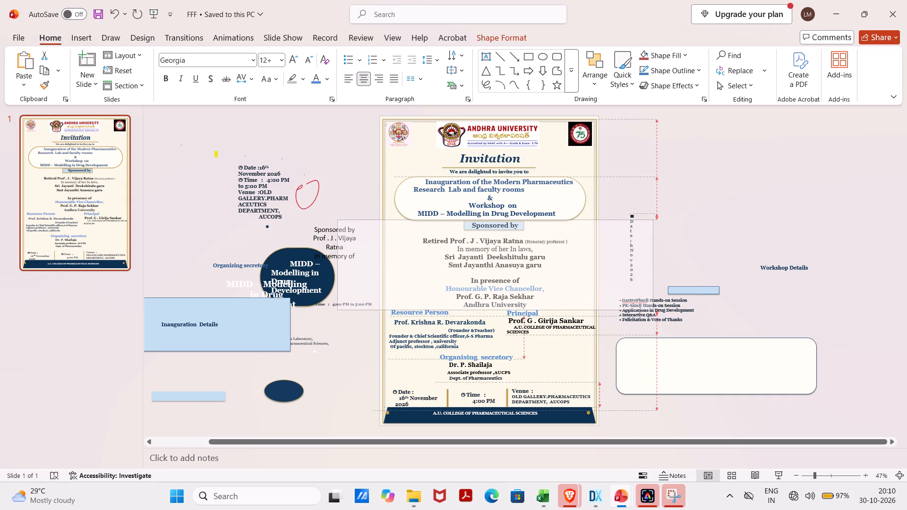
left_click_drag(337, 220, 336, 219)
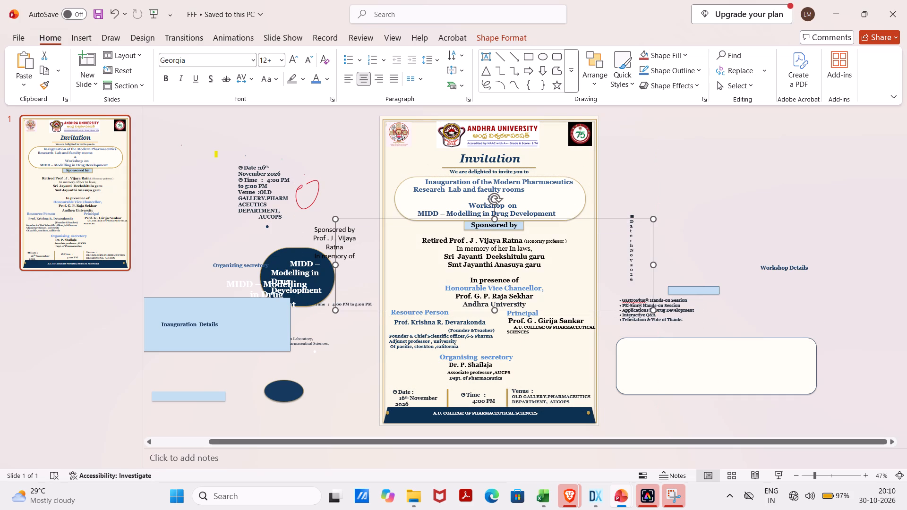
left_click(640, 184)
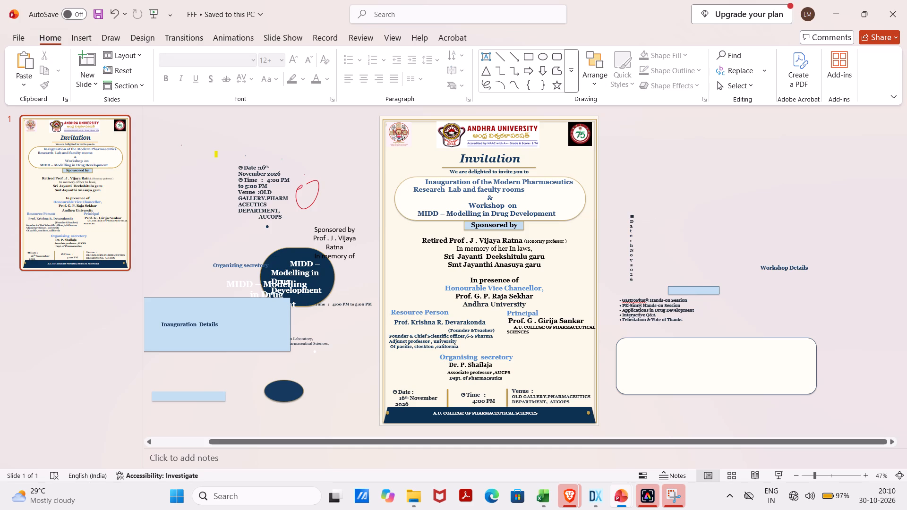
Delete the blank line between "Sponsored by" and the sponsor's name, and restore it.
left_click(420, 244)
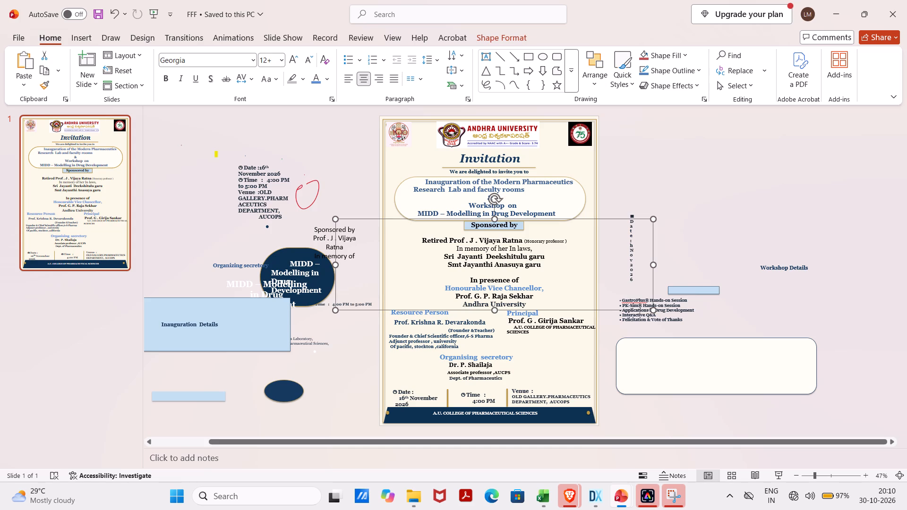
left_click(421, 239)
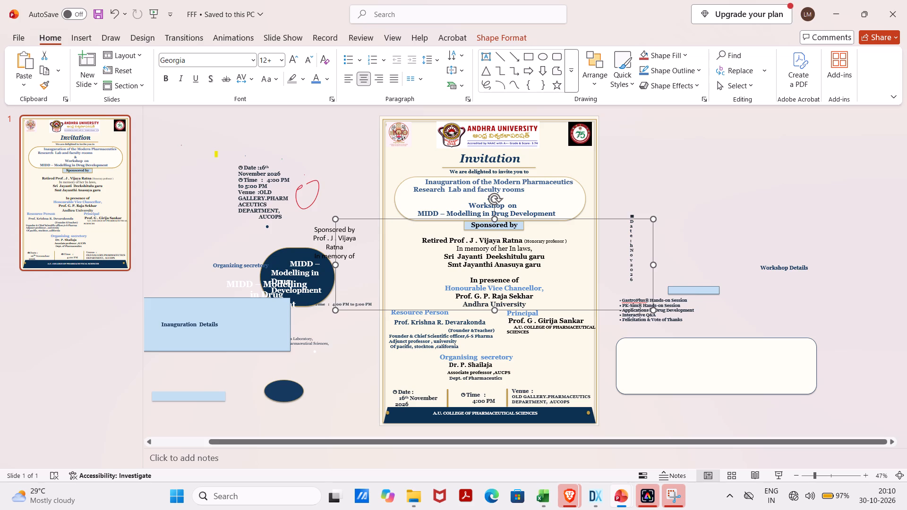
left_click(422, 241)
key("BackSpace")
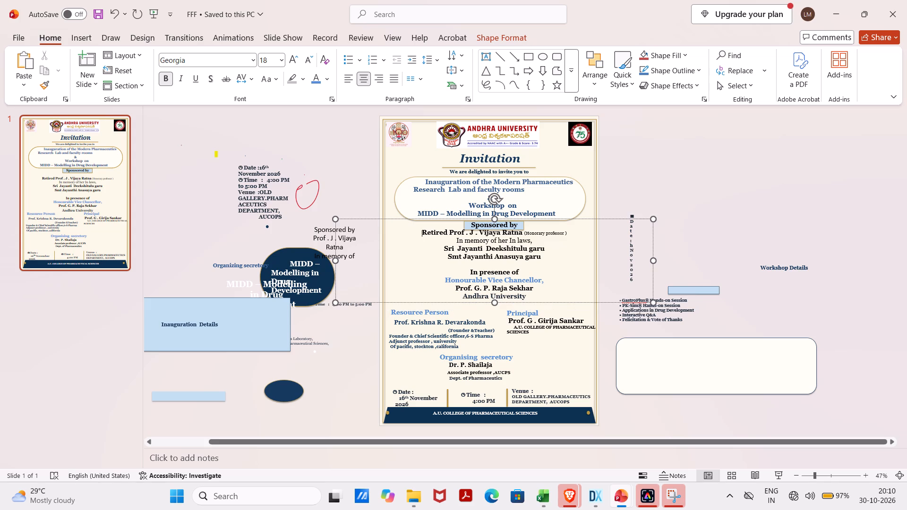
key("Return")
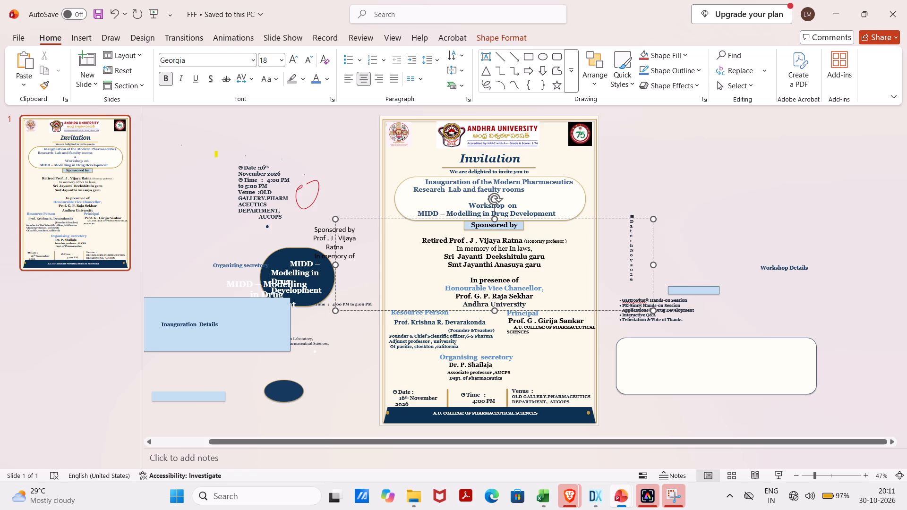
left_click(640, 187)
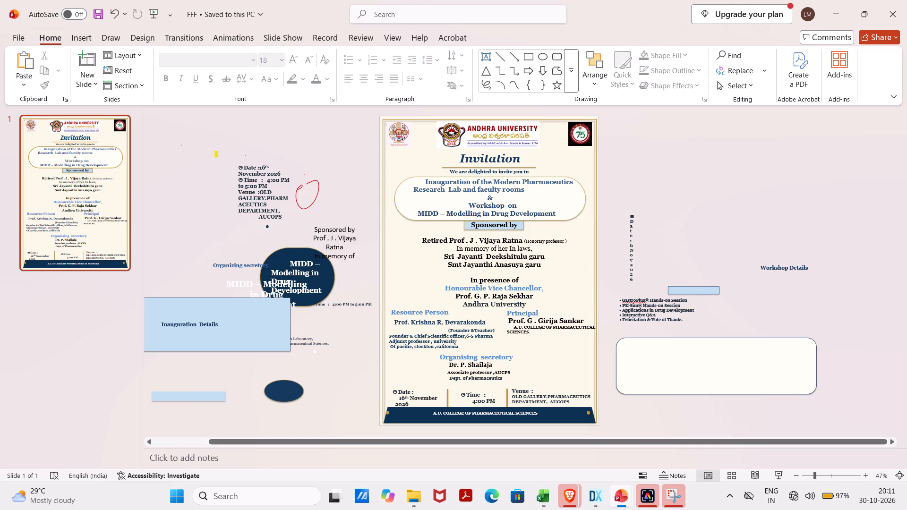
Remove the italic formatting from the "Invitation" heading.
left_click(521, 160)
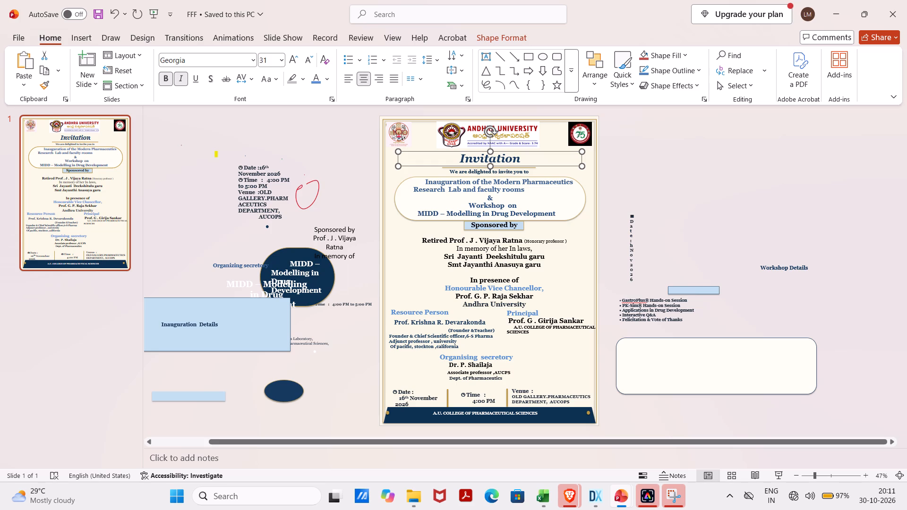
left_click(183, 78)
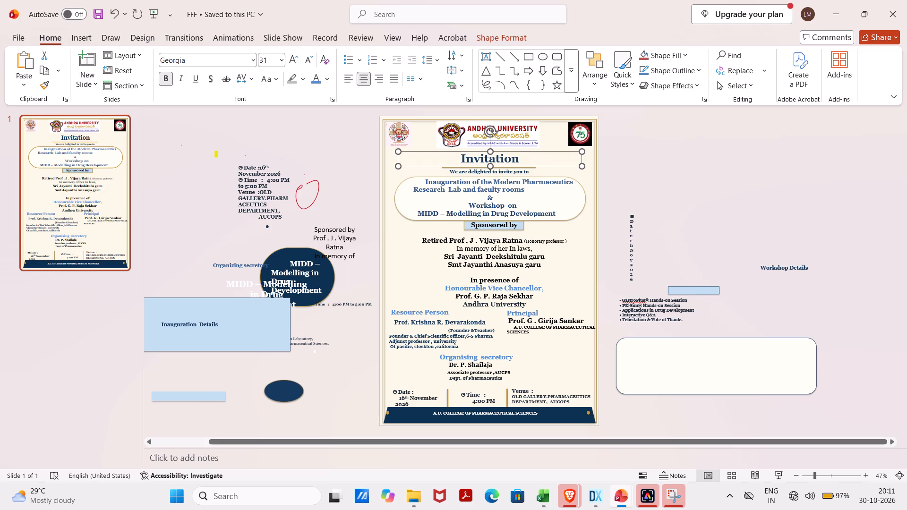
Convert the two uppercase venue lines in the invitation's bottom row to sentence case.
left_click(635, 201)
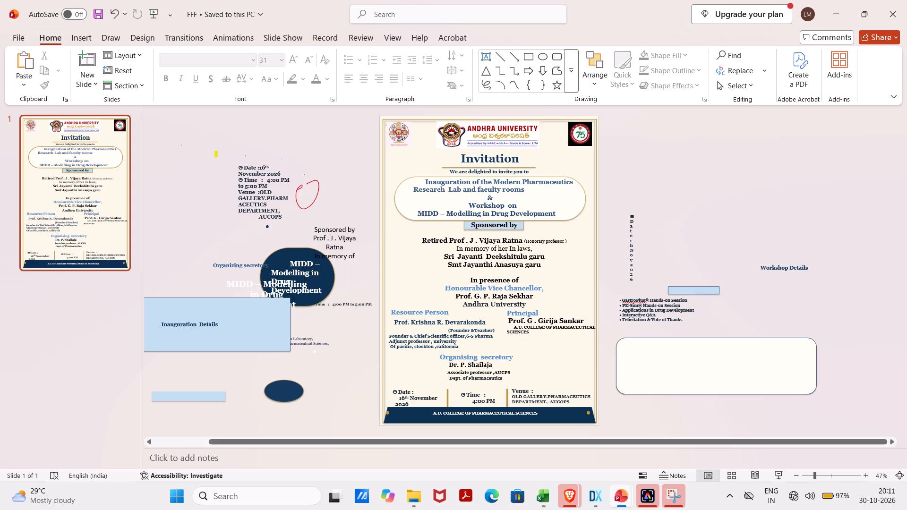
left_click(567, 406)
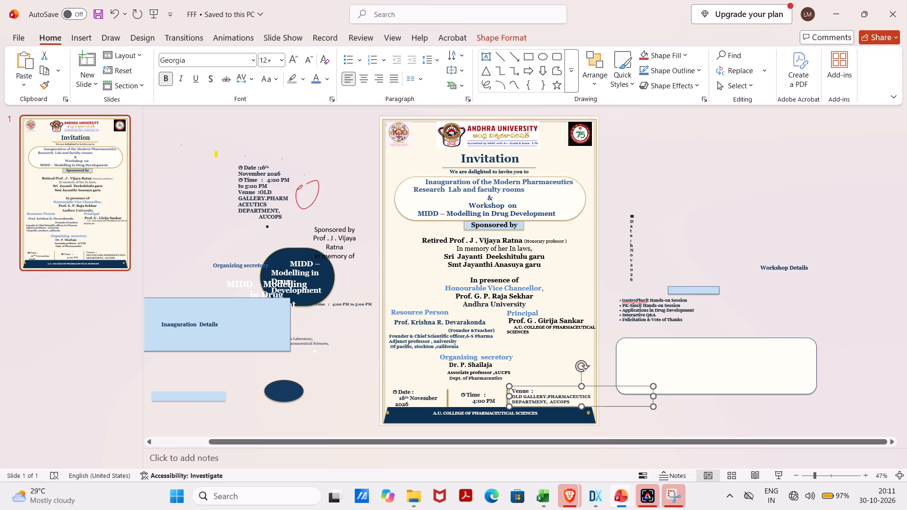
left_click_drag(568, 402, 563, 401)
left_click_drag(563, 401, 512, 398)
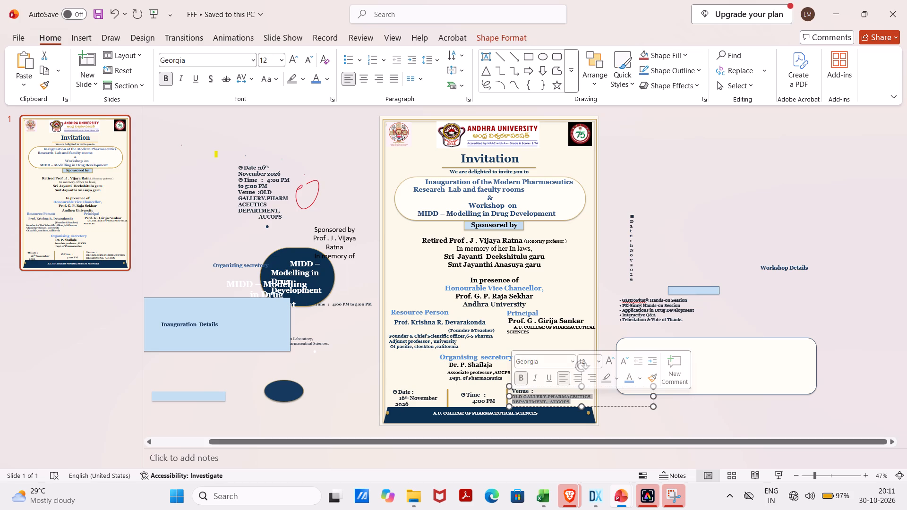
left_click(273, 83)
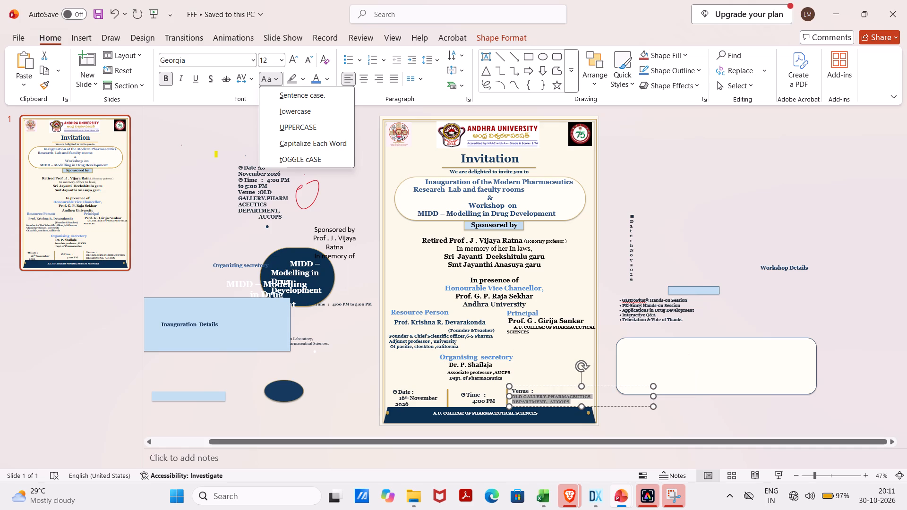
left_click(271, 95)
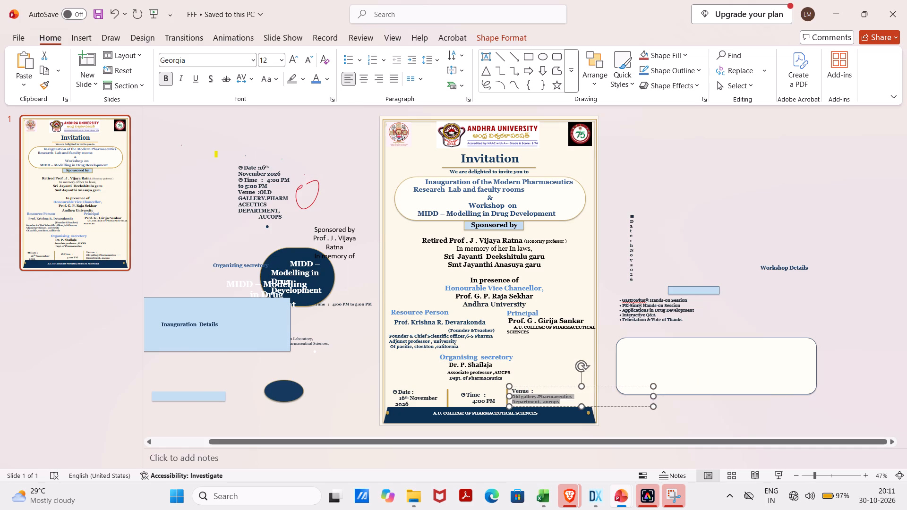
left_click(685, 186)
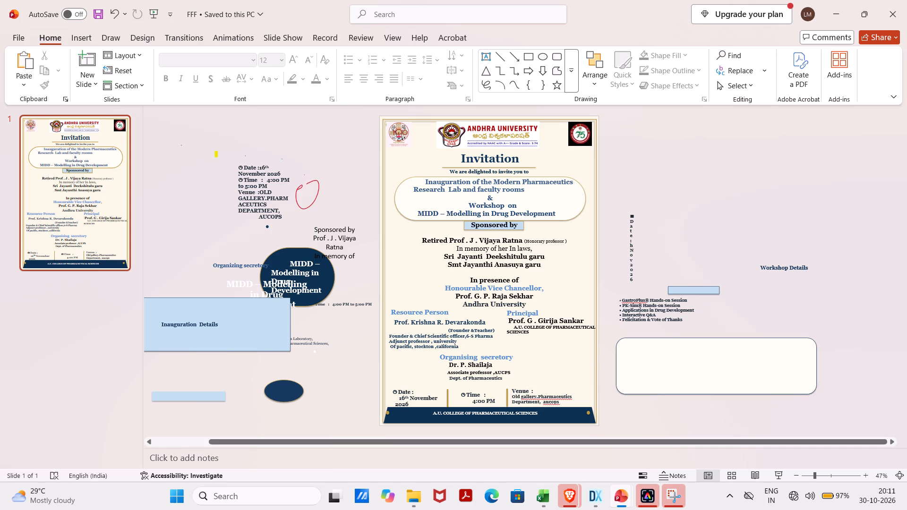
Dismiss the spelling flag on "aucops" in the venue text.
left_click(534, 397)
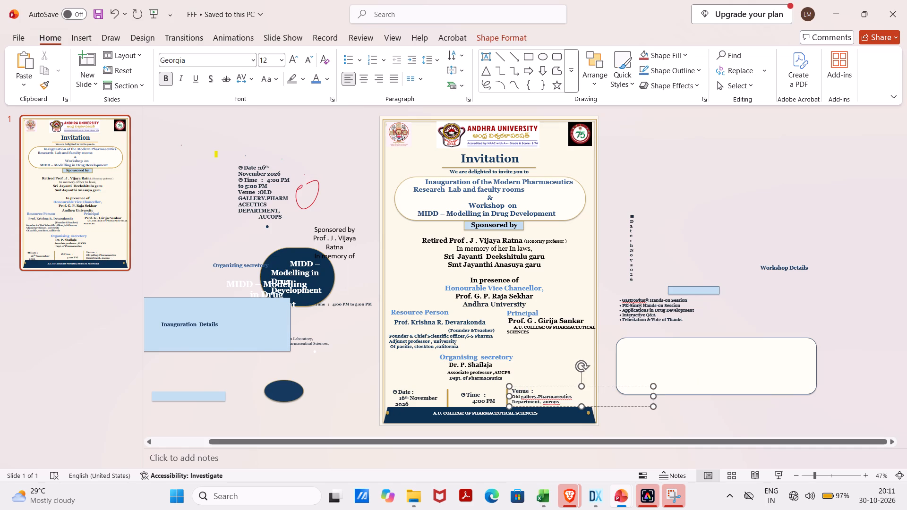
right_click(534, 397)
left_click(545, 423)
left_click(550, 404)
right_click(550, 404)
left_click(581, 371)
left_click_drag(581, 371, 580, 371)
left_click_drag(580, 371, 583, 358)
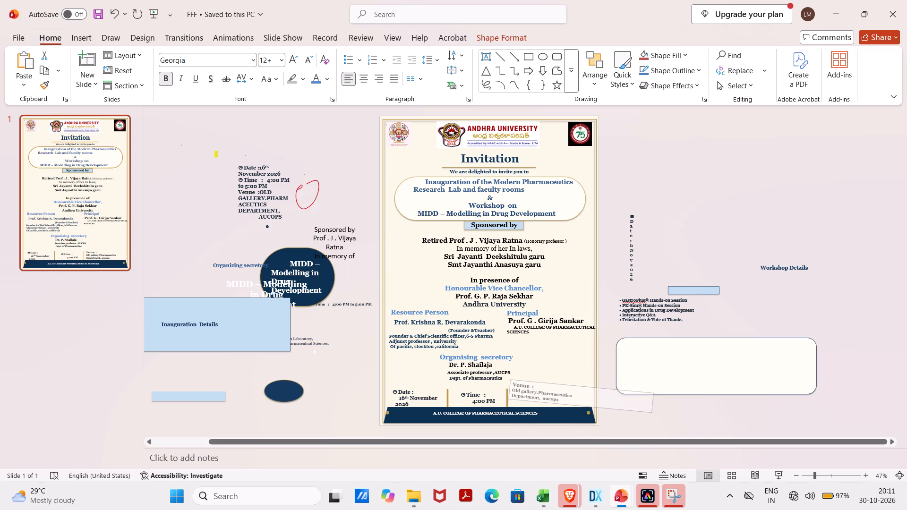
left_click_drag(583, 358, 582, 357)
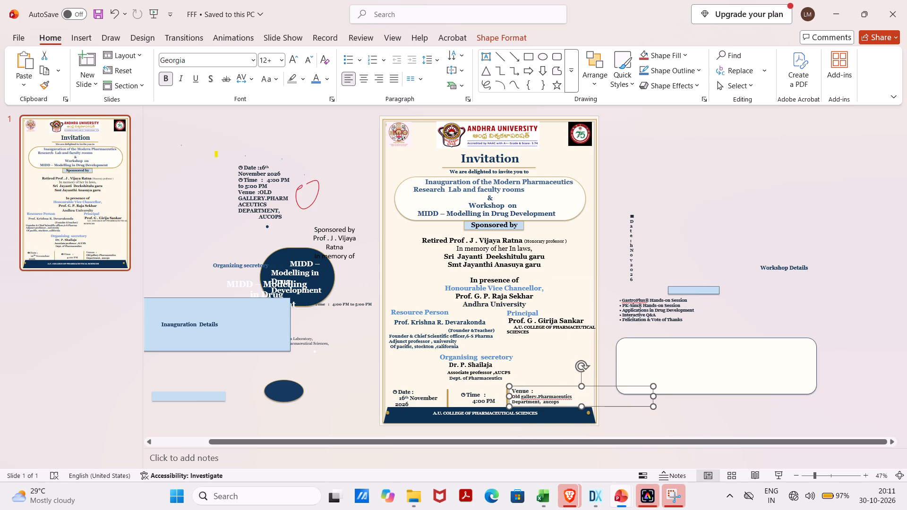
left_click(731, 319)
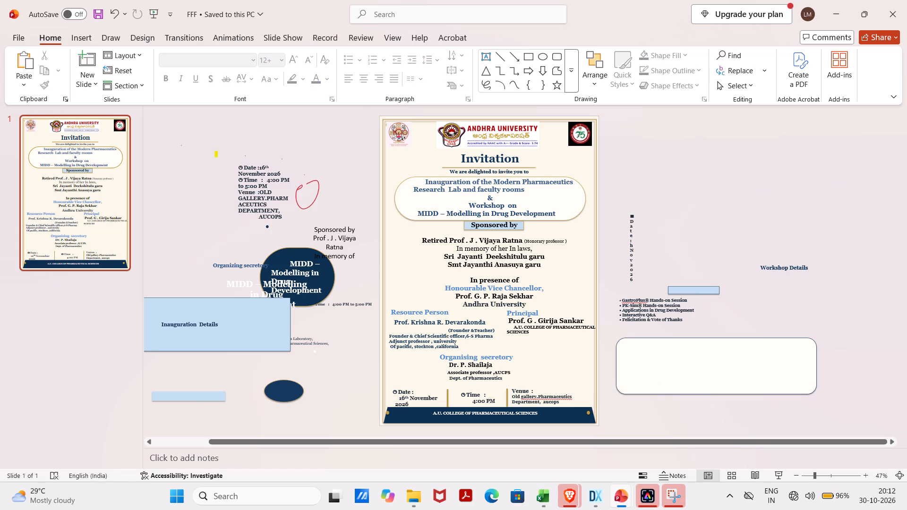
Dismiss the spelling flag on "gallery.Pharmaceutics" in the venue text.
left_click(565, 396)
right_click(565, 396)
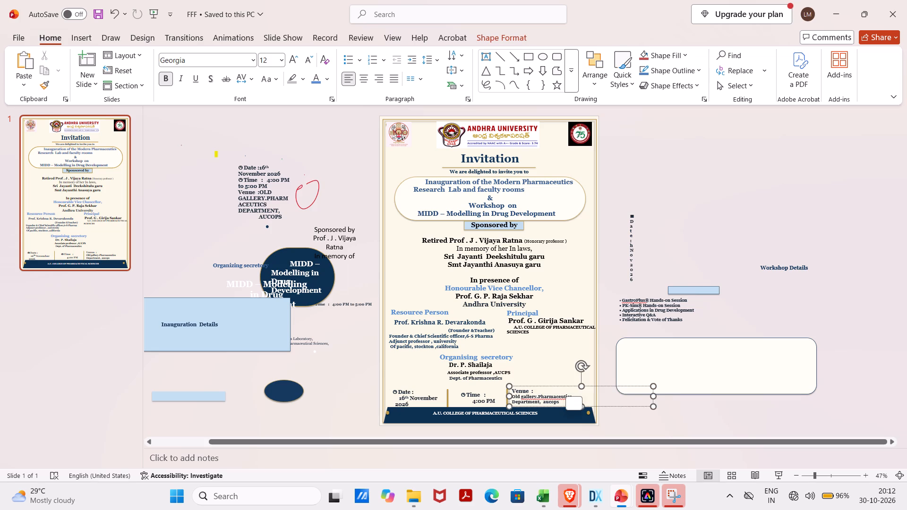
left_click(558, 395)
right_click(558, 395)
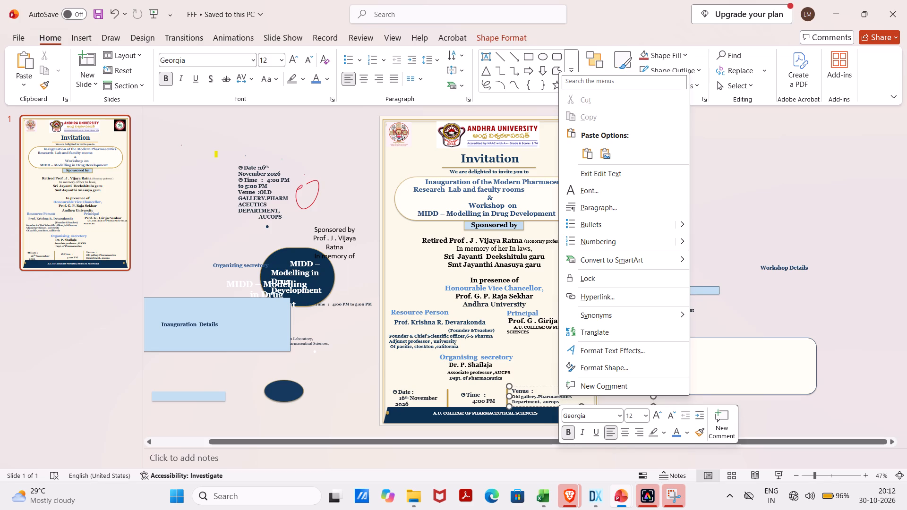
left_click(363, 375)
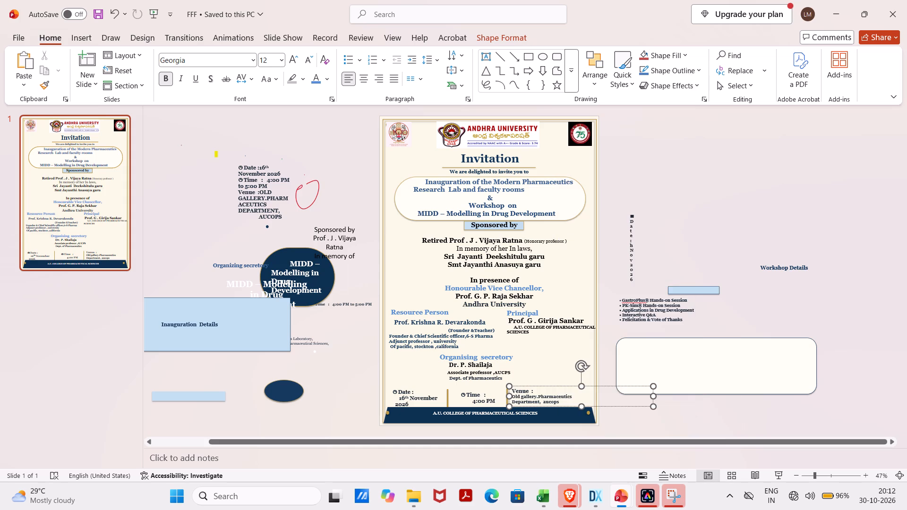
left_click(740, 147)
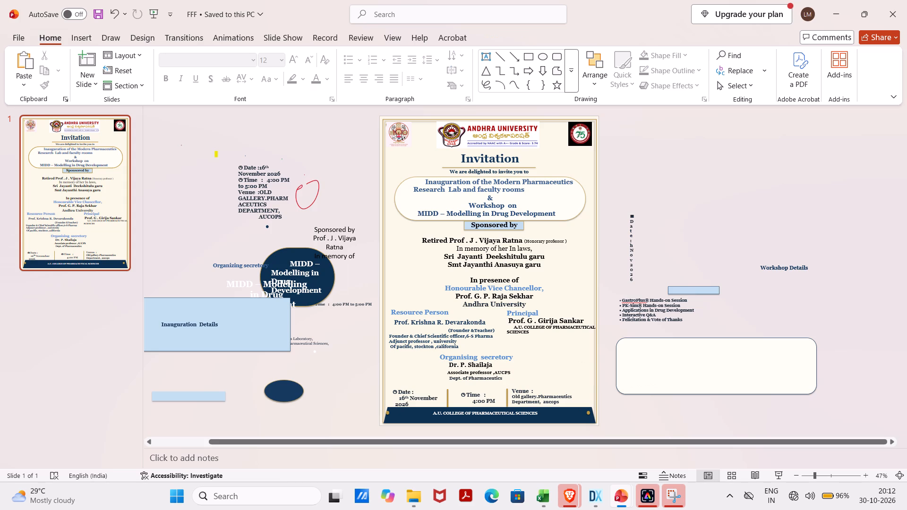
Shift the venue text rightward by extending its text box's right edge slightly and pulling in its left edge.
left_click(516, 397)
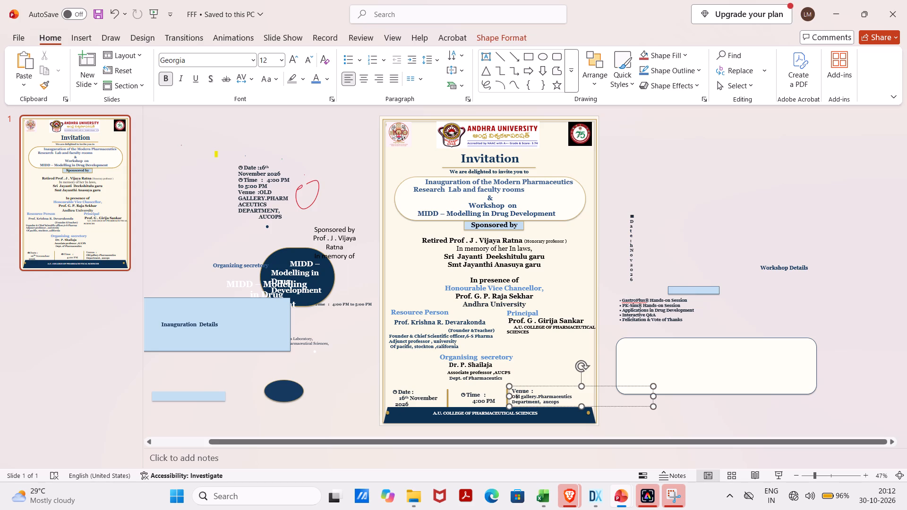
left_click_drag(653, 394, 663, 394)
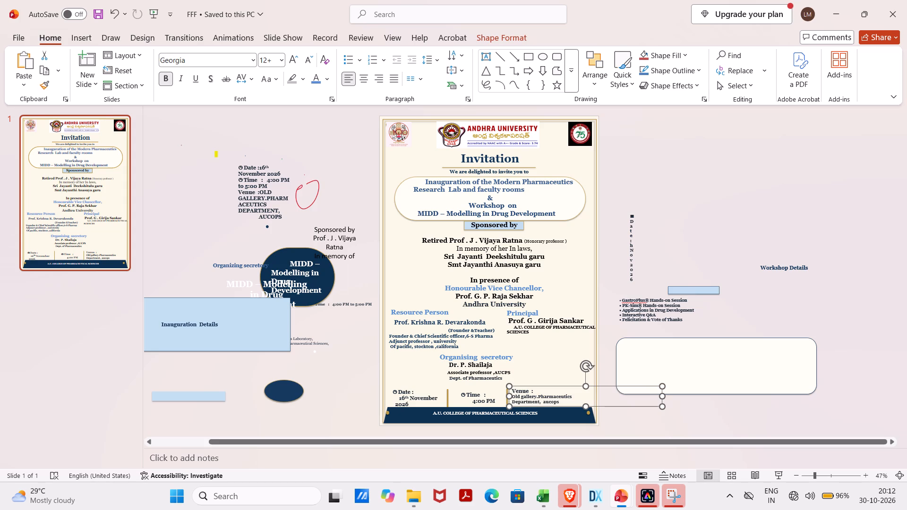
left_click_drag(512, 386, 521, 388)
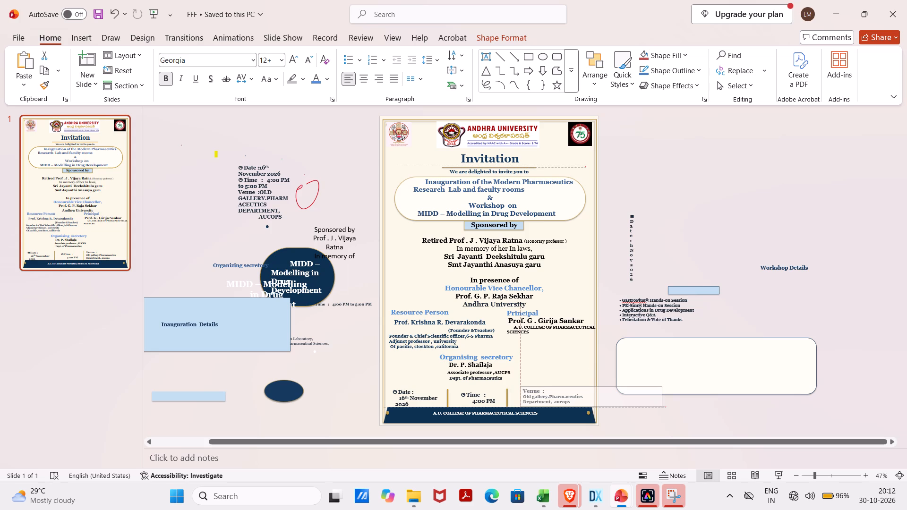
left_click_drag(521, 388, 520, 386)
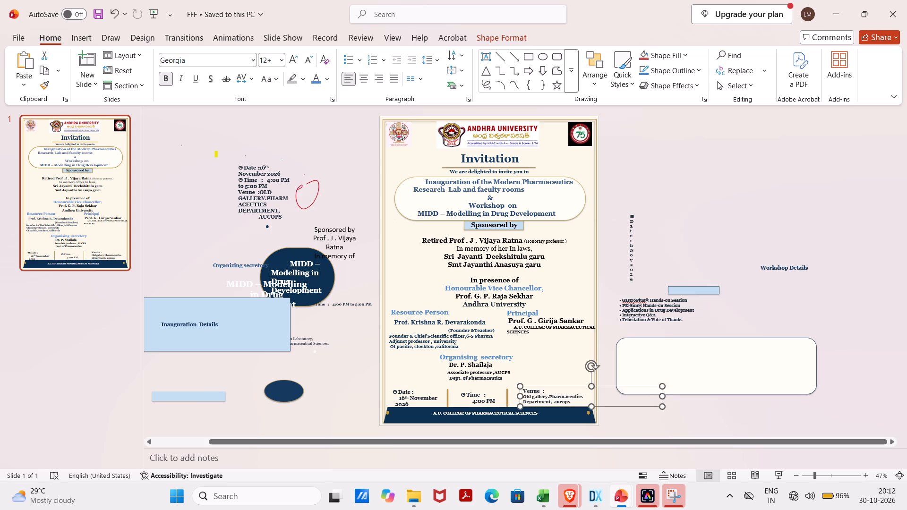
Move the "Time" text box slightly to the right, closer to the venue text.
left_click_drag(505, 391, 511, 391)
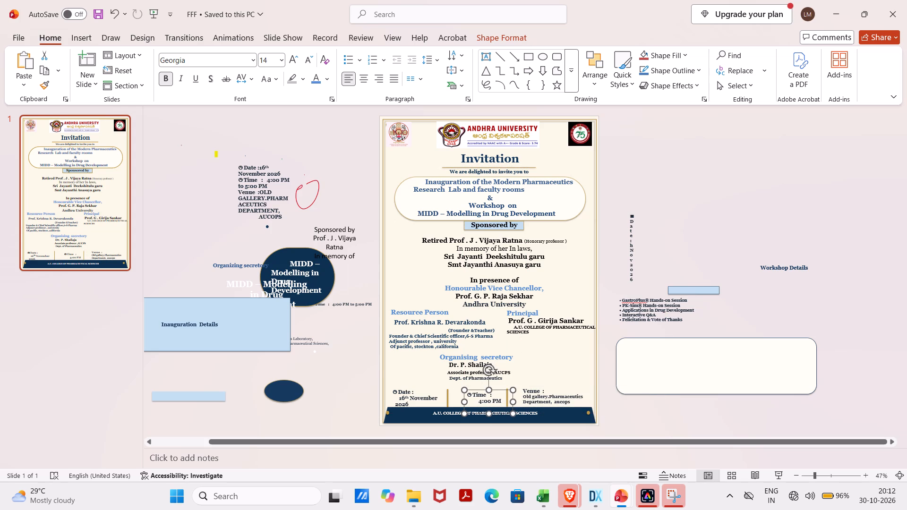
Shift both gold divider lines rightward so they sit between the date, time and venue texts.
left_click(512, 380)
left_click_drag(507, 399, 511, 398)
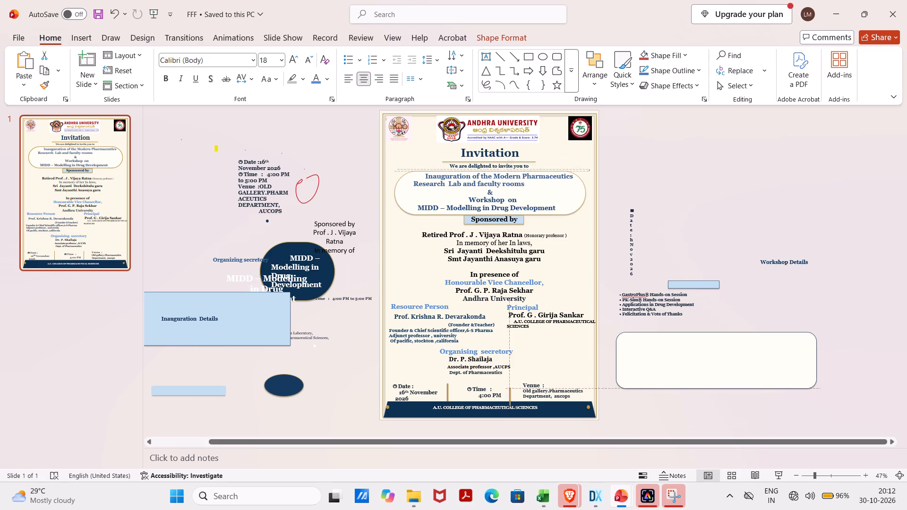
left_click_drag(511, 398, 515, 394)
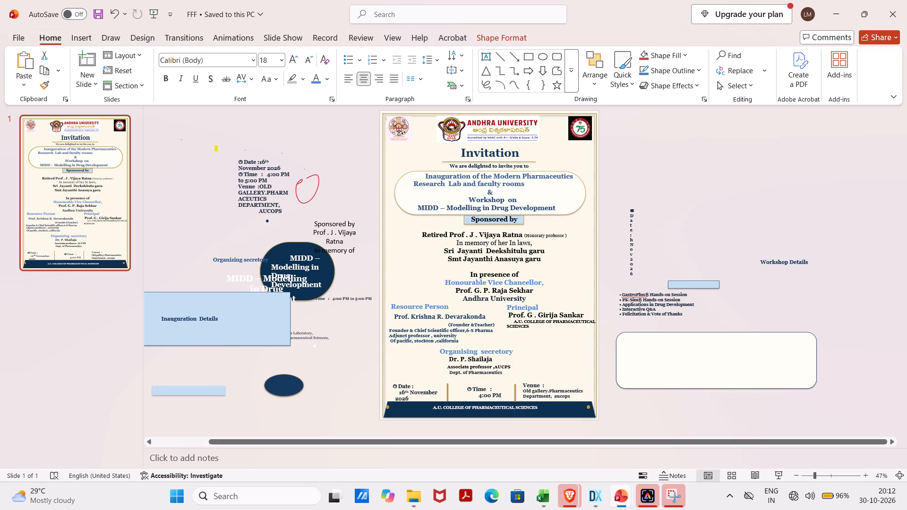
left_click_drag(515, 394, 518, 391)
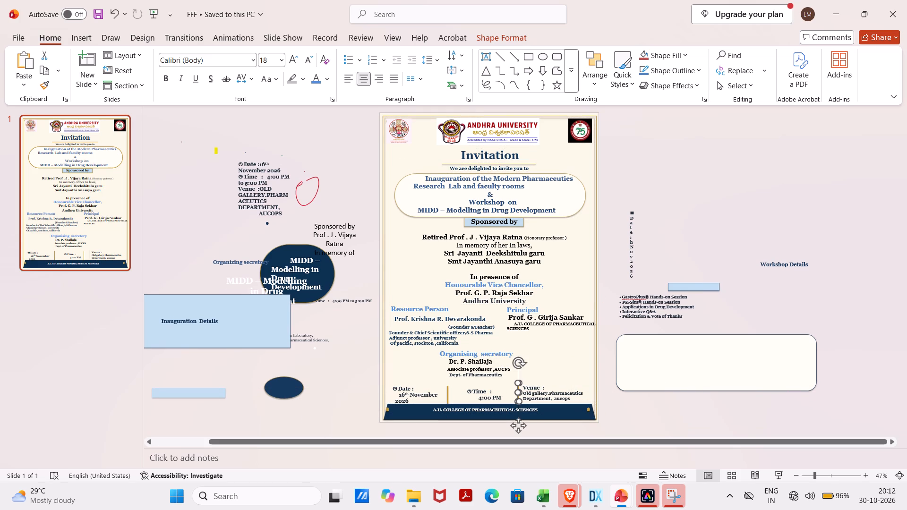
left_click(495, 397)
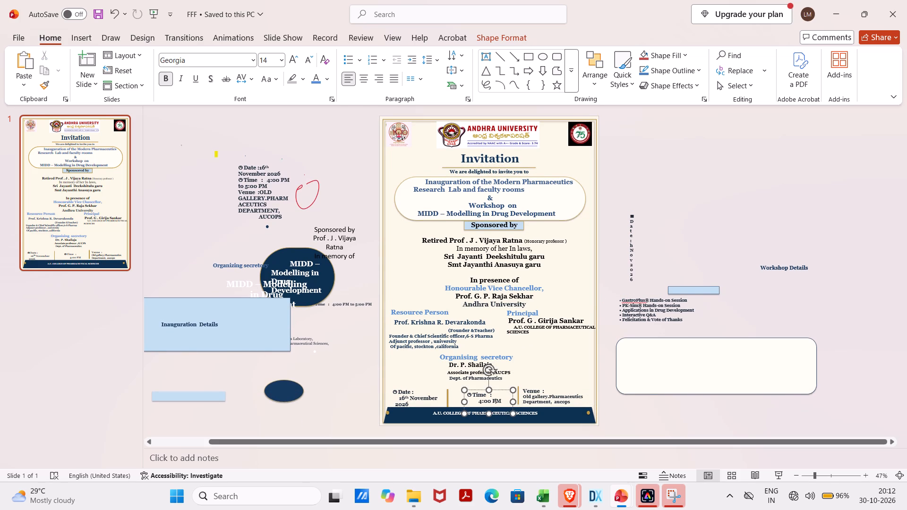
left_click_drag(448, 395, 452, 392)
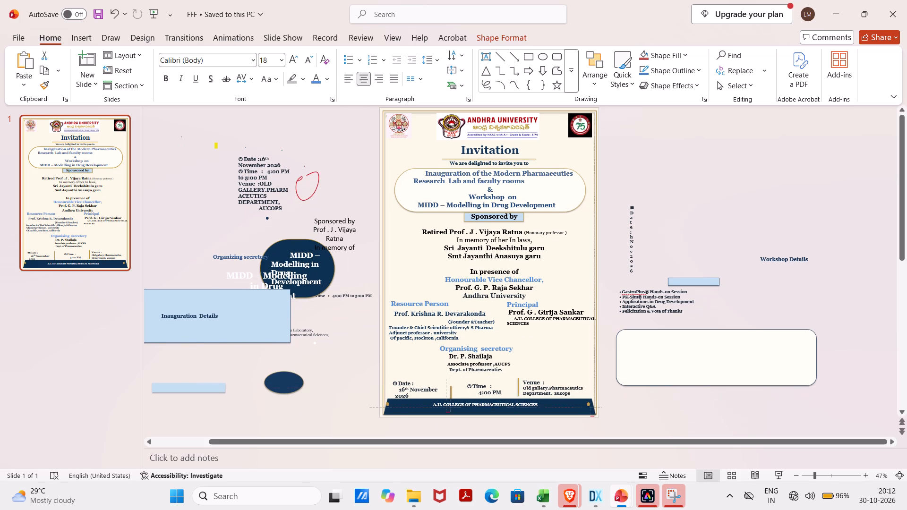
left_click_drag(452, 392, 456, 386)
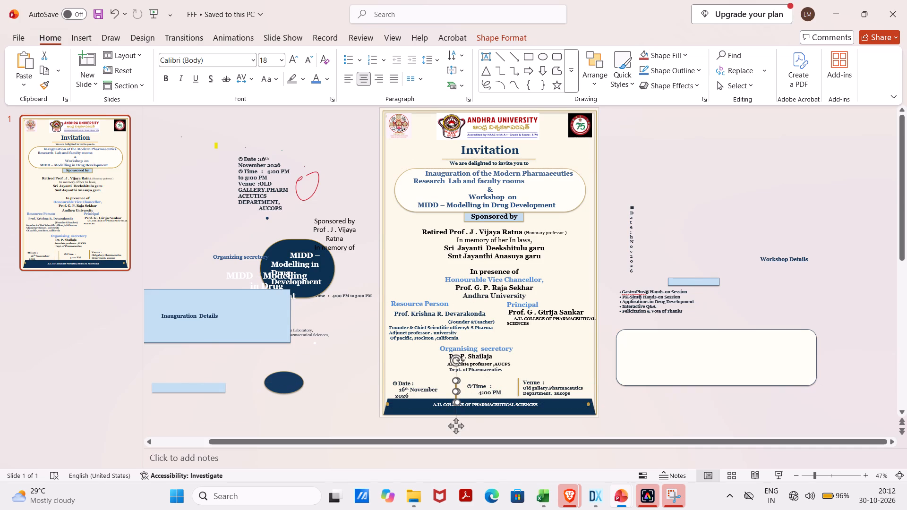
Widen the "Date" text box to the right up to the gold divider and pull its left edge slightly inward.
left_click(431, 387)
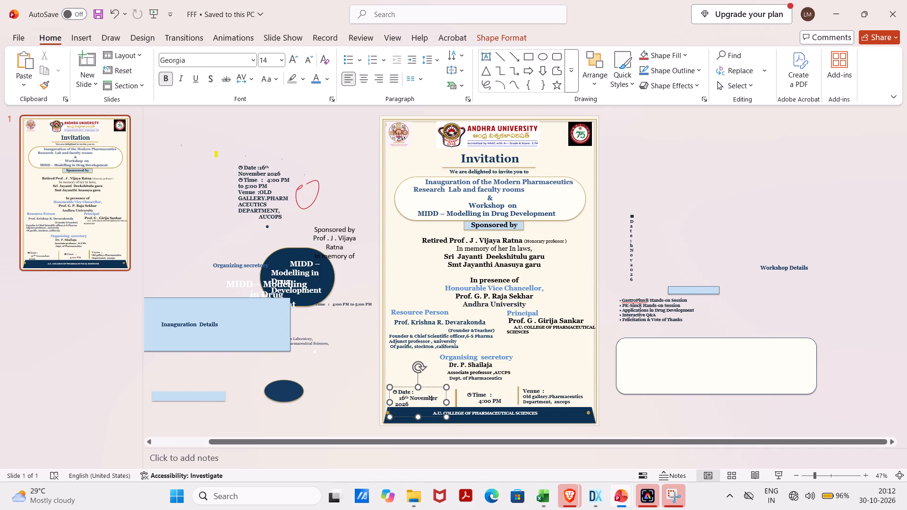
left_click_drag(449, 402, 459, 402)
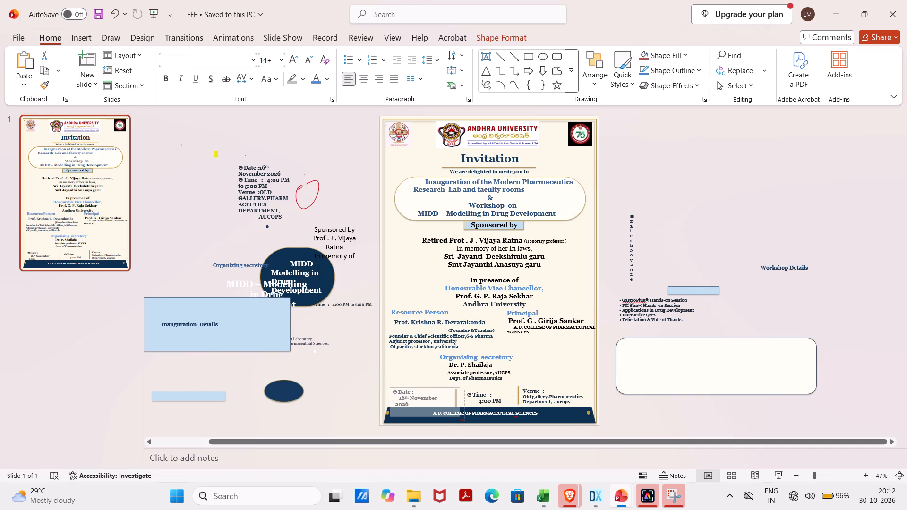
left_click_drag(459, 402, 456, 403)
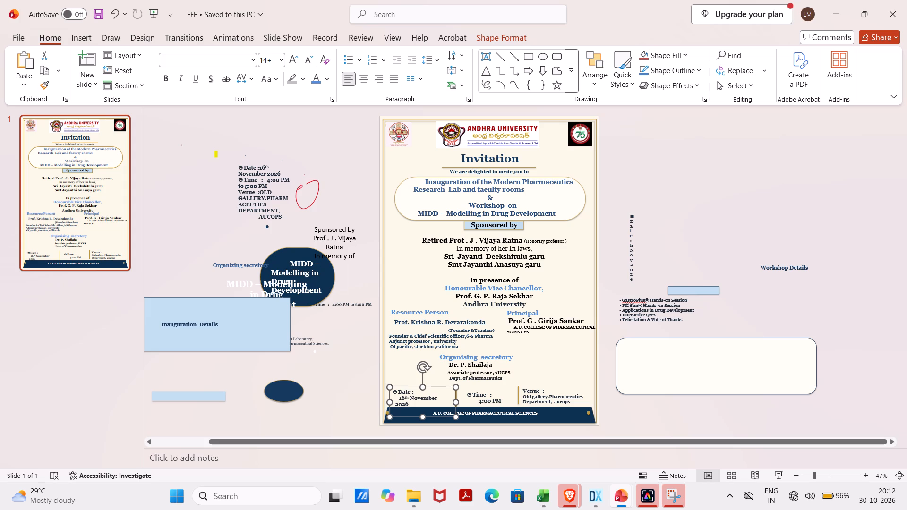
left_click(394, 391)
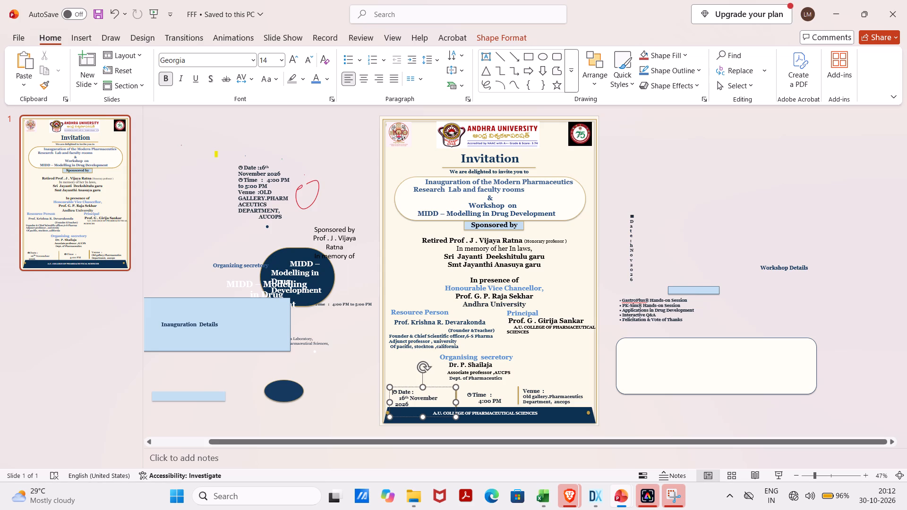
left_click(389, 388)
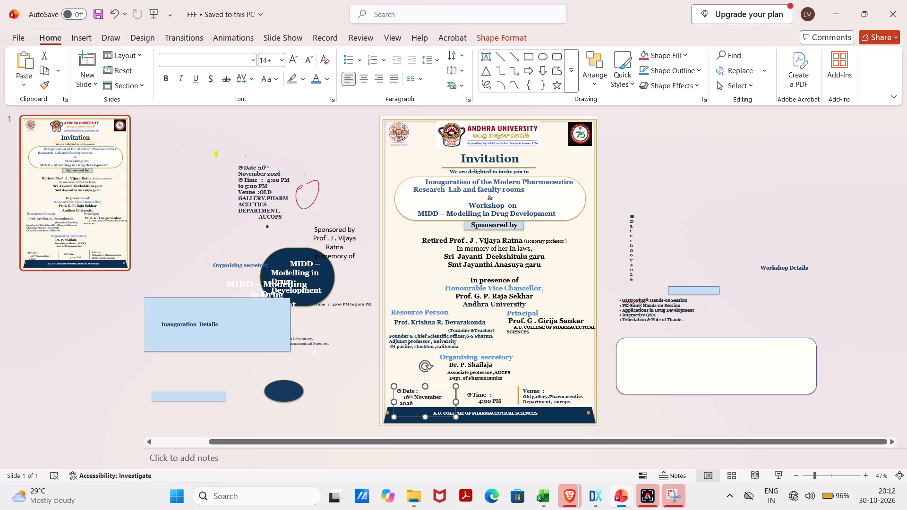
left_click(610, 360)
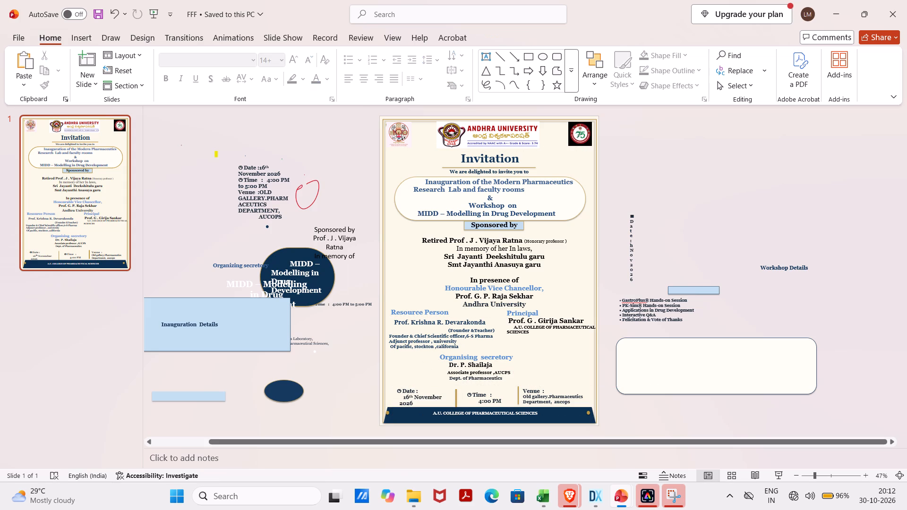
Move the "Organising secretary" text box slightly to the right so it sits centred on the invitation.
left_click(494, 369)
left_click_drag(433, 363, 447, 359)
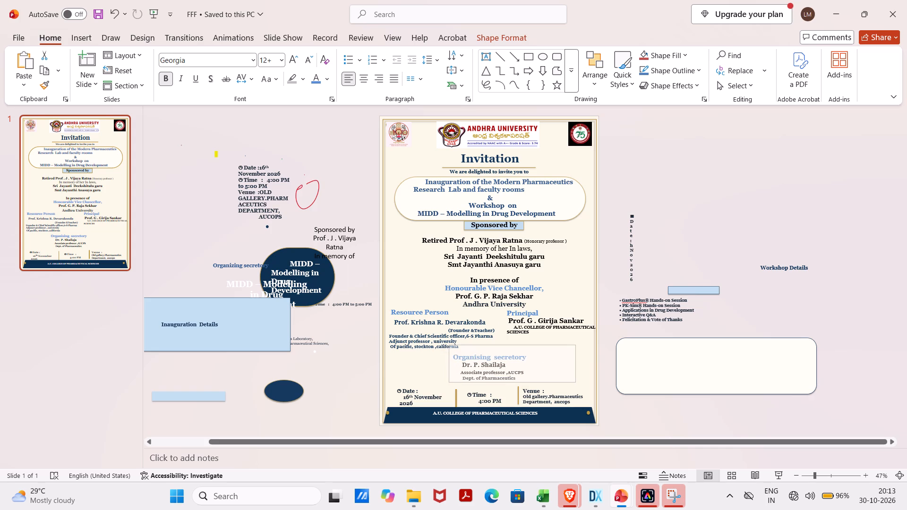
left_click_drag(447, 359, 448, 358)
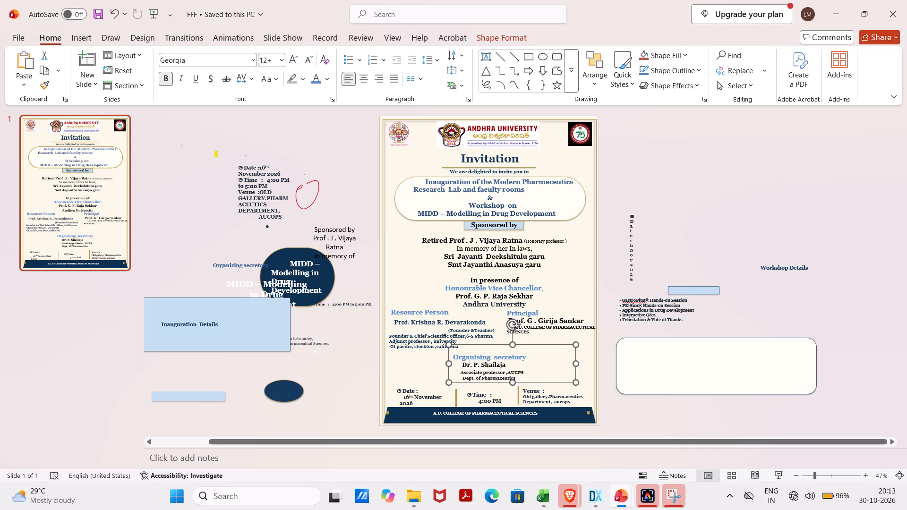
left_click(667, 217)
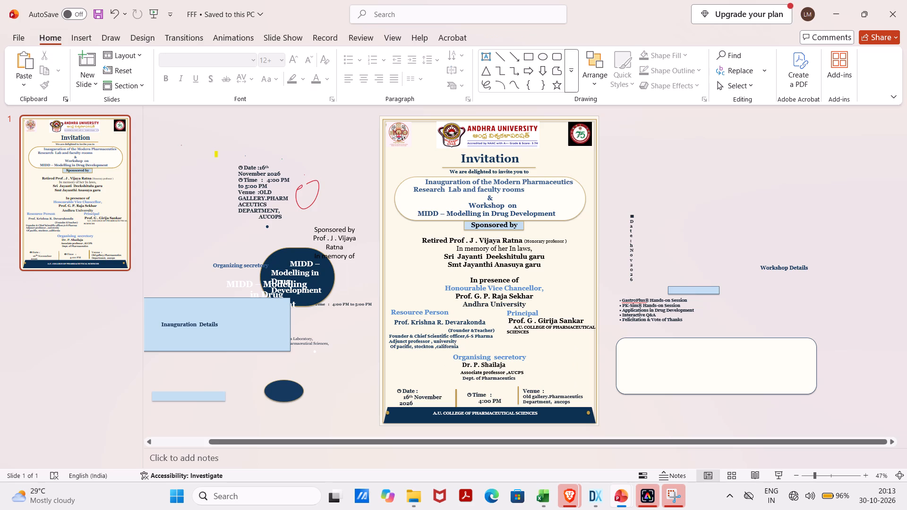
Save a copy of the presentation in the Downloads folder under the name "jvr mam".
scroll(265, 254, "right", 3)
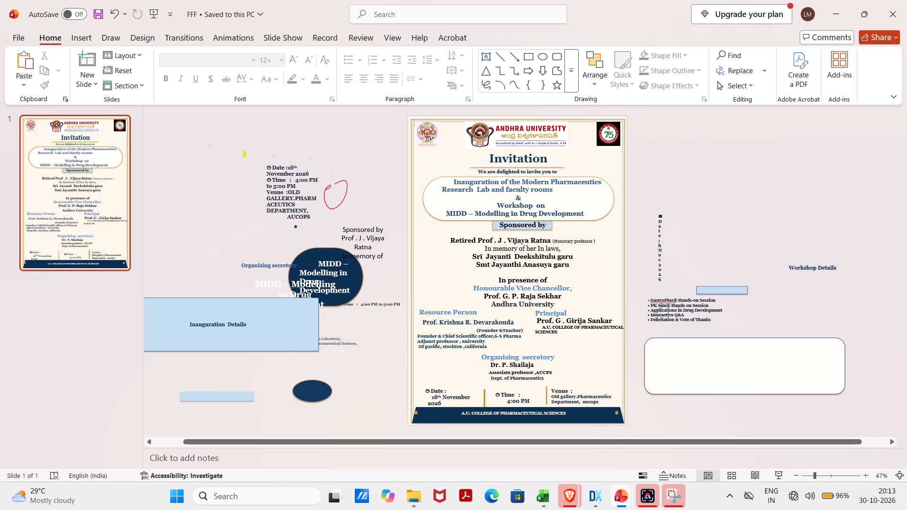
left_click(12, 41)
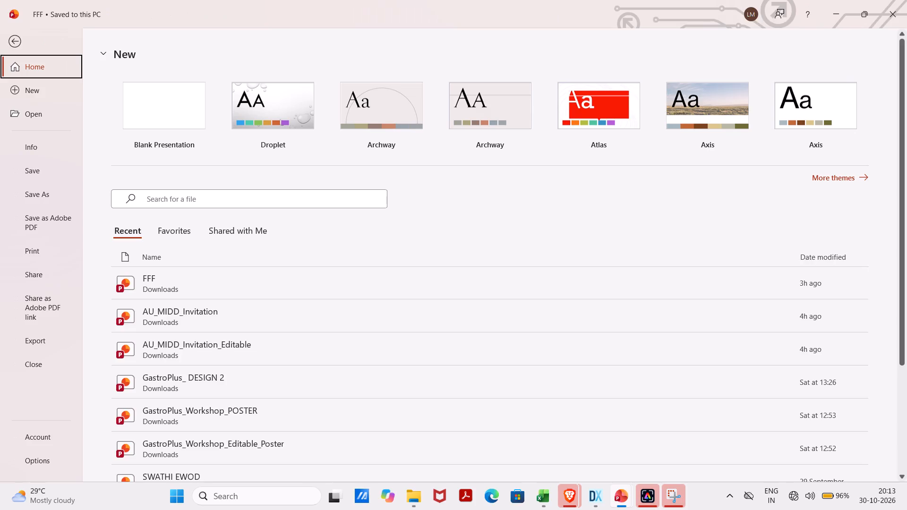
left_click(38, 189)
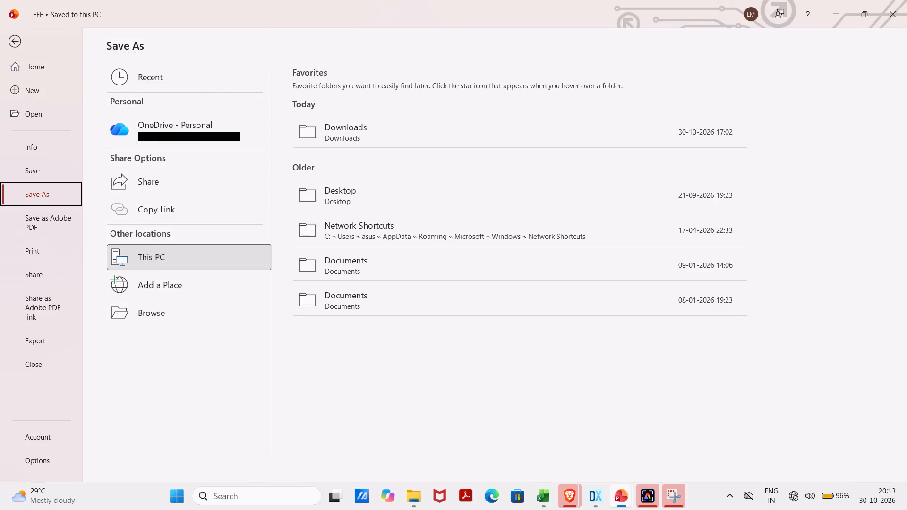
left_click(304, 128)
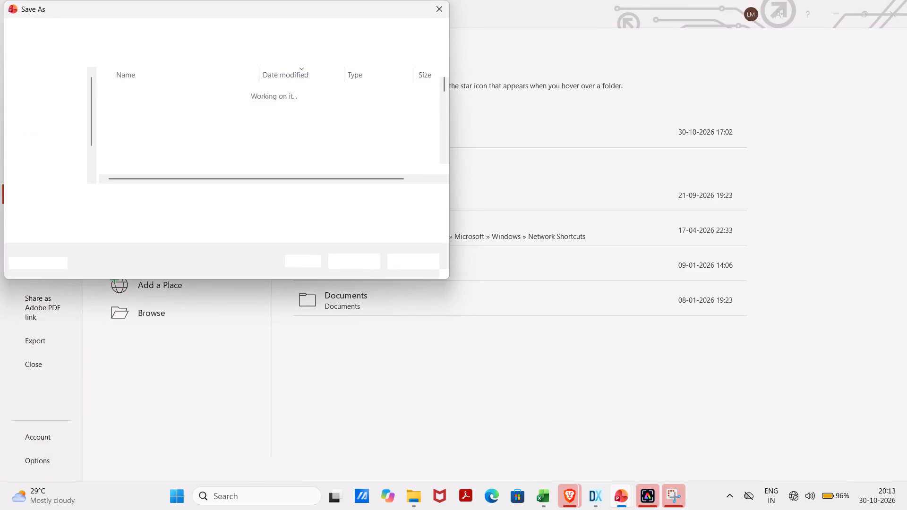
key("space")
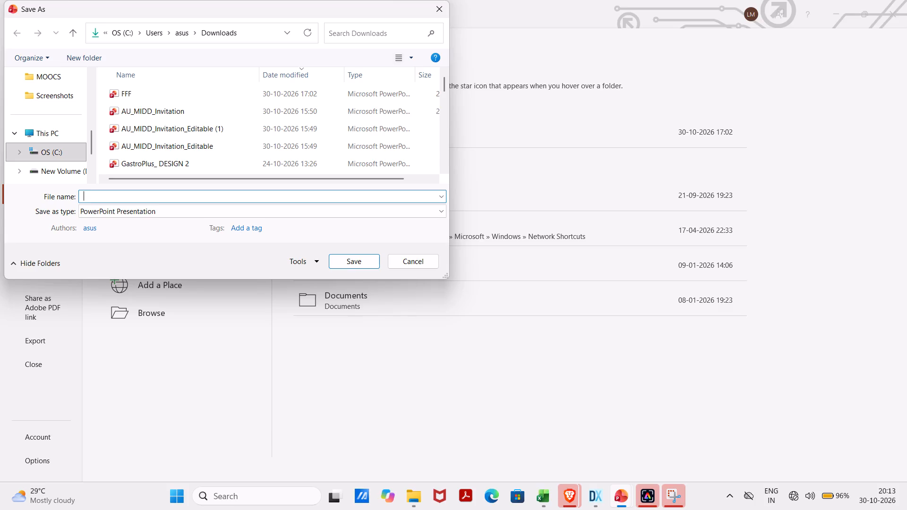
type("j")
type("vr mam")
left_click(366, 261)
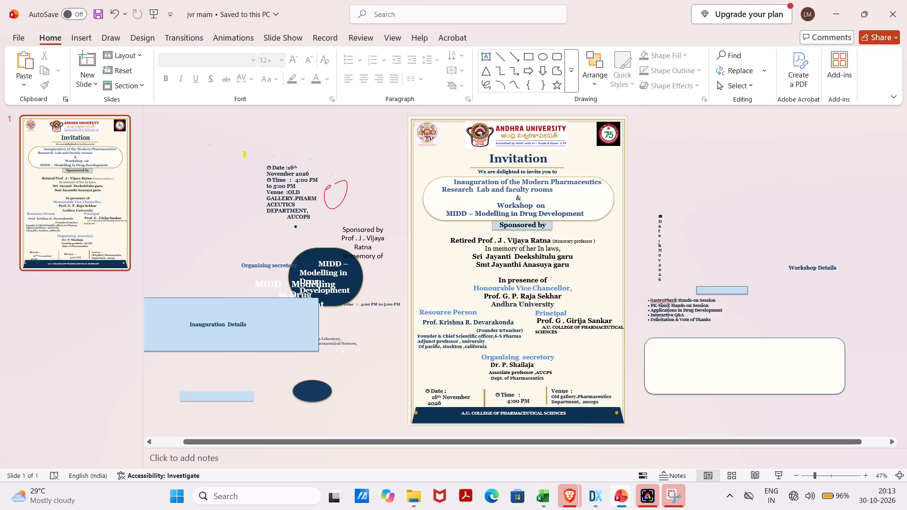
Move the four-line "In presence of" Vice Chancellor block above "Sponsored by", pasting a copy there and deleting the original.
left_click_drag(497, 280, 547, 306)
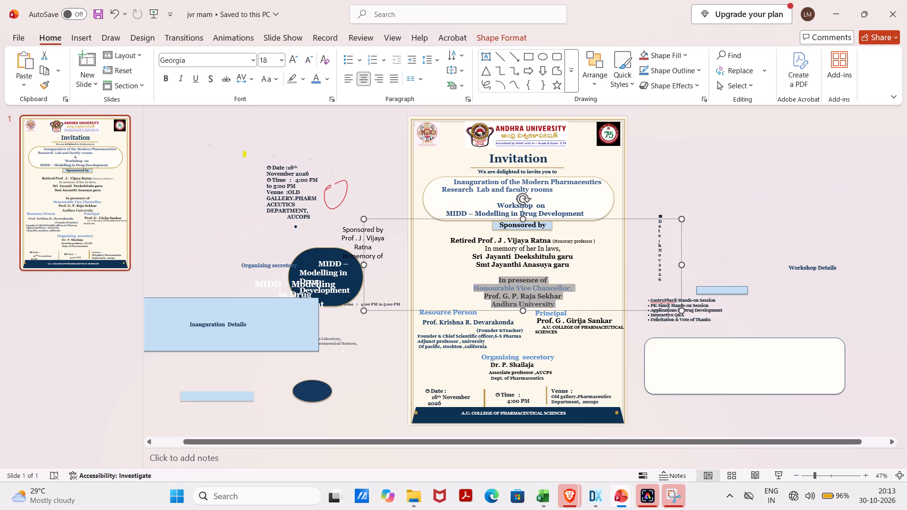
key("ctrl+c")
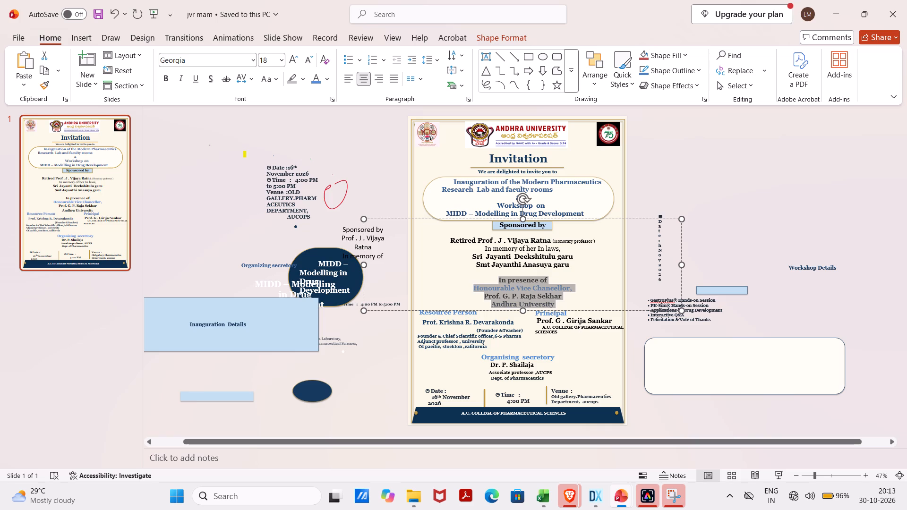
left_click(490, 226)
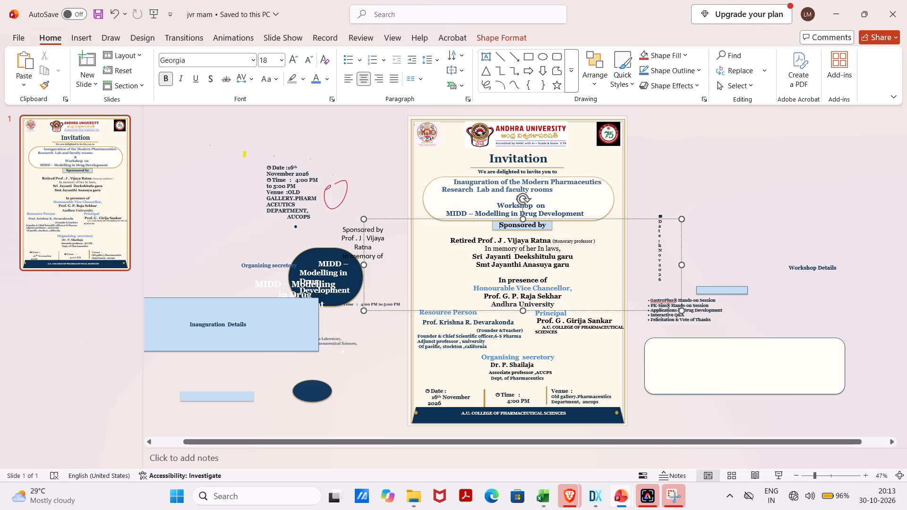
key("ctrl+v")
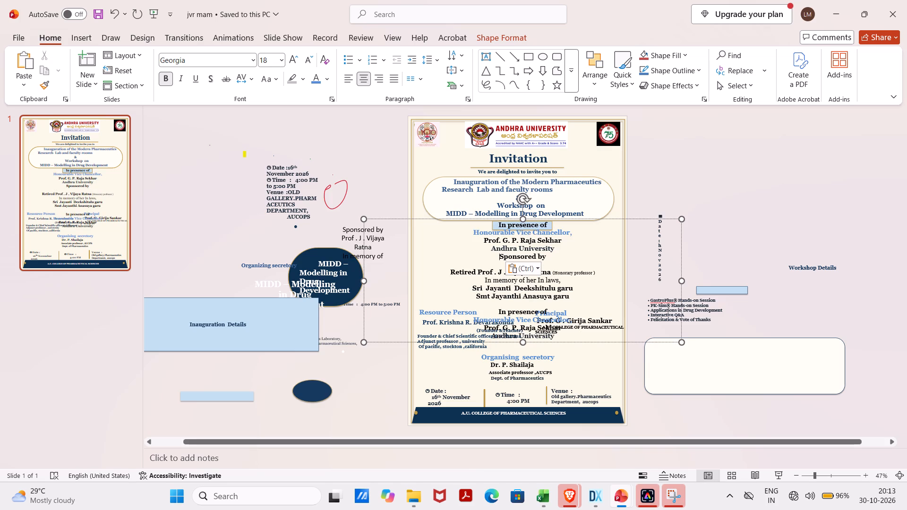
left_click_drag(558, 333, 531, 318)
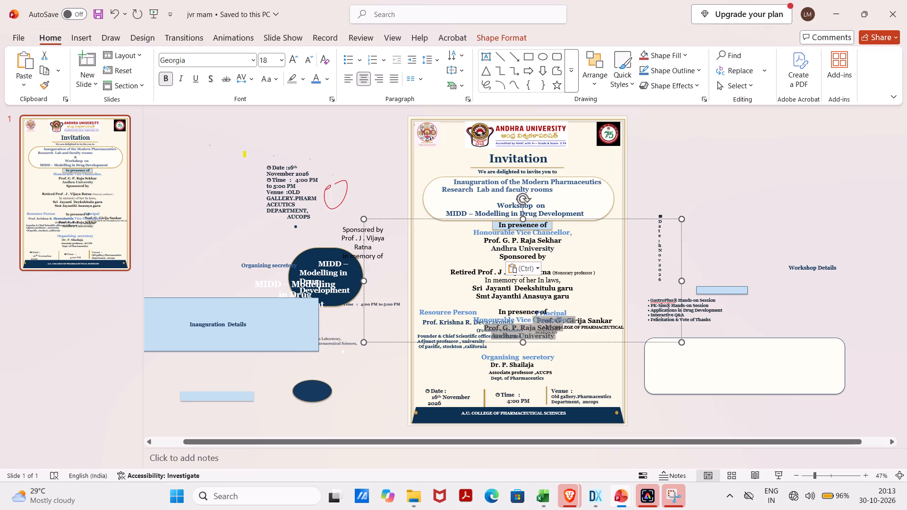
left_click_drag(531, 318, 511, 312)
key("BackSpace")
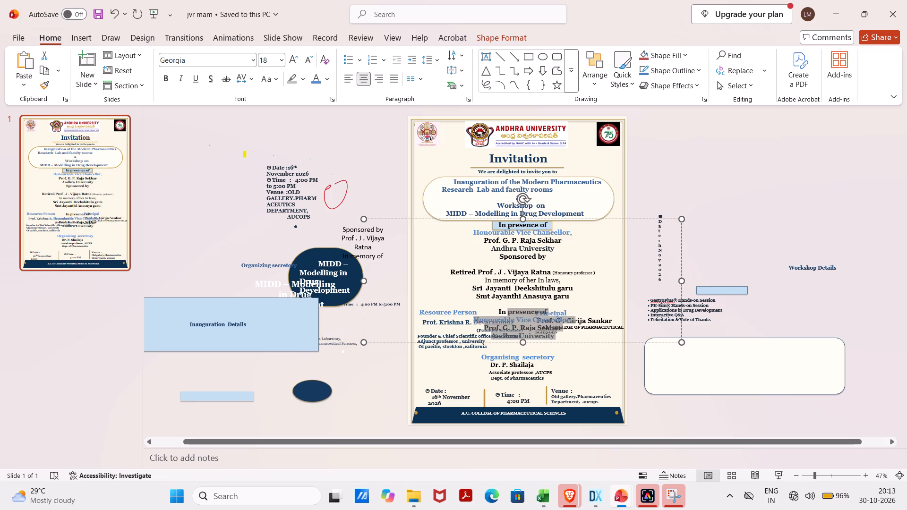
key("BackSpace")
key("BackSpace")
key("BackSpace")
key("BackSpace")
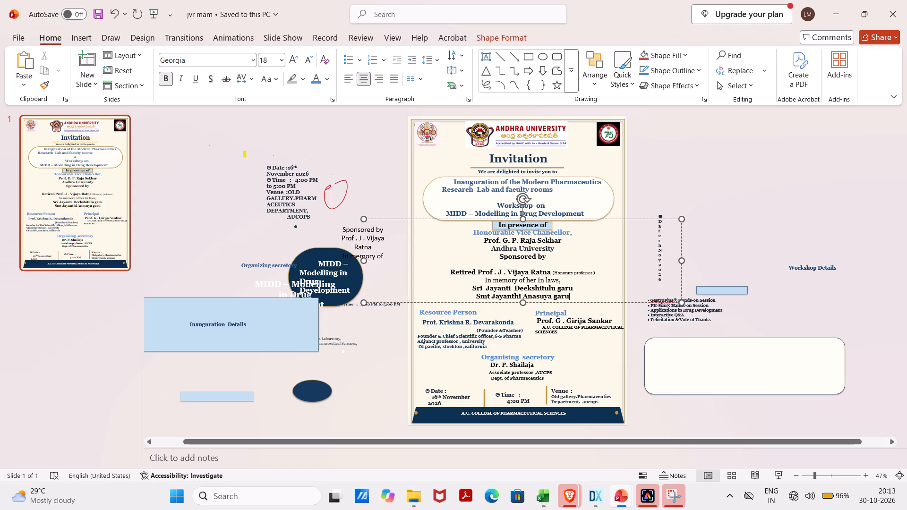
left_click(496, 227)
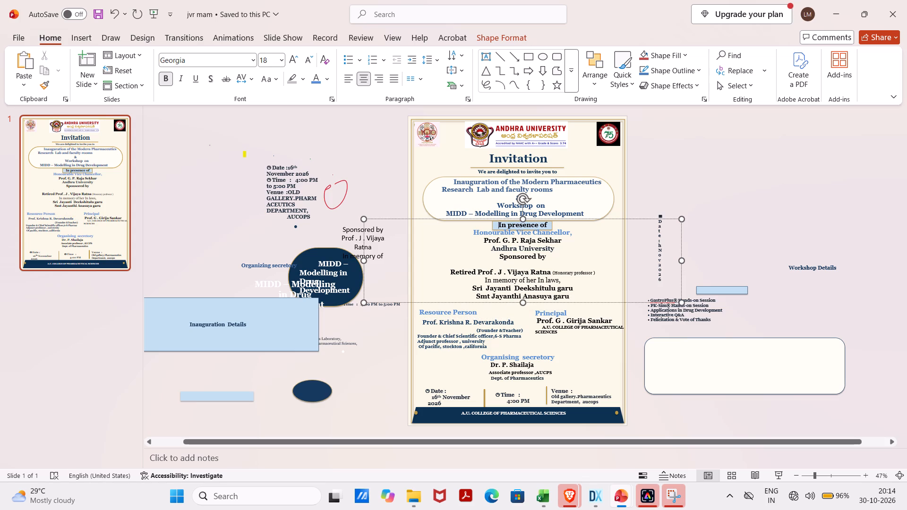
left_click(494, 224)
Narrow the central text box to uncover the light-blue label bar, and lower the bar to about the "Sponsored by" line.
left_click_drag(684, 261, 460, 263)
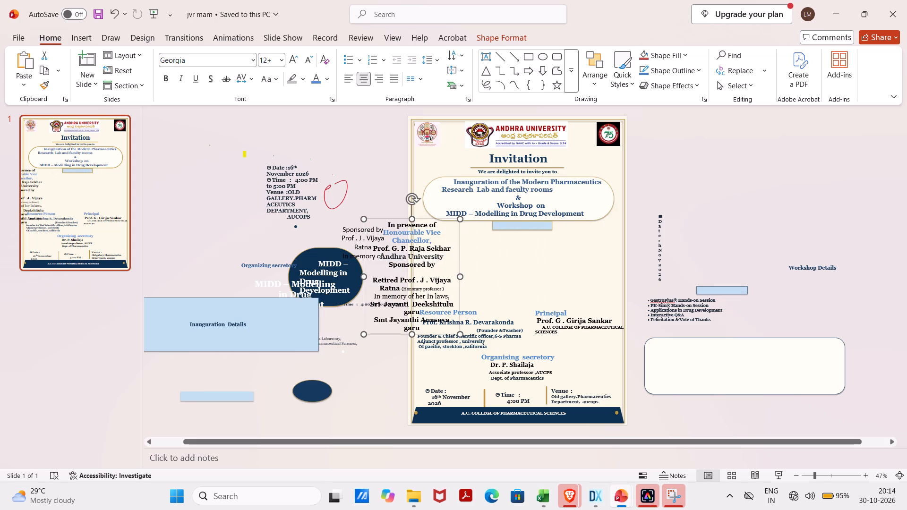
left_click_drag(517, 225, 517, 241)
left_click(533, 241)
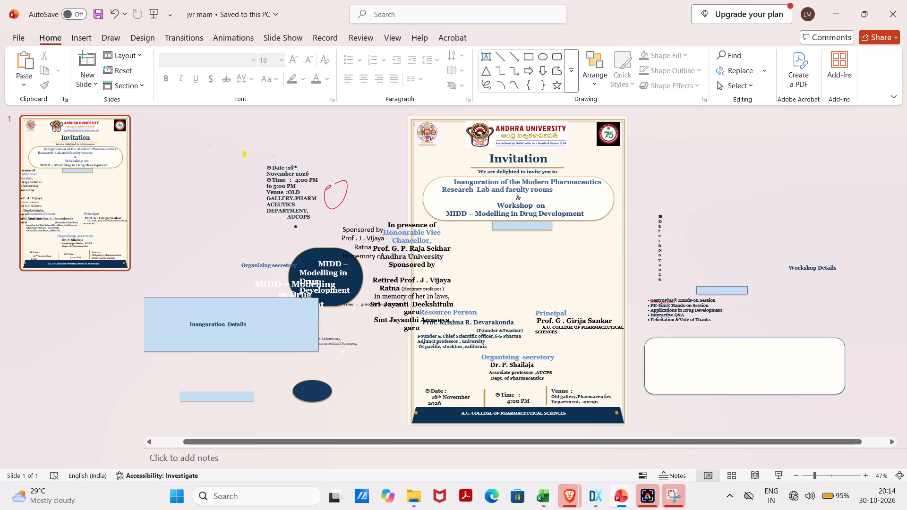
left_click_drag(545, 228, 545, 261)
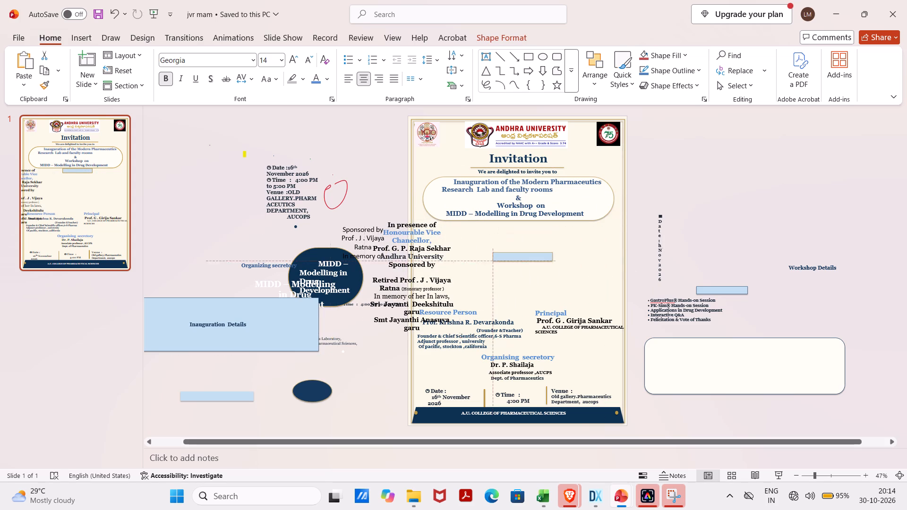
left_click_drag(545, 261, 542, 273)
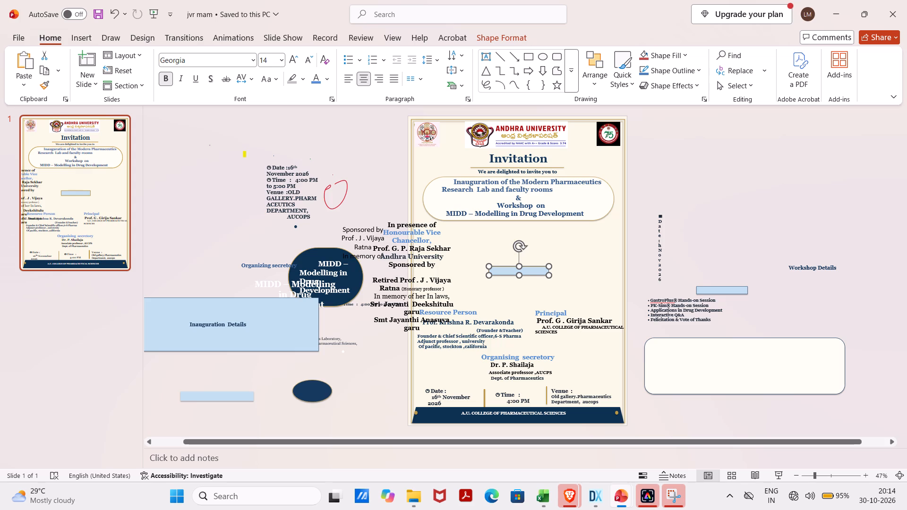
left_click(519, 265)
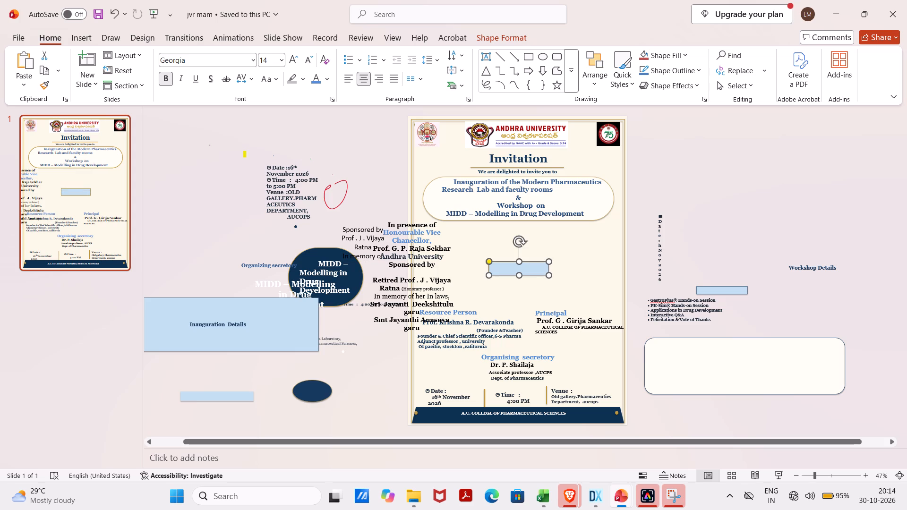
left_click(518, 276)
Move the narrowed text box back to the middle of the invitation and widen it to the right.
left_click_drag(456, 275, 561, 274)
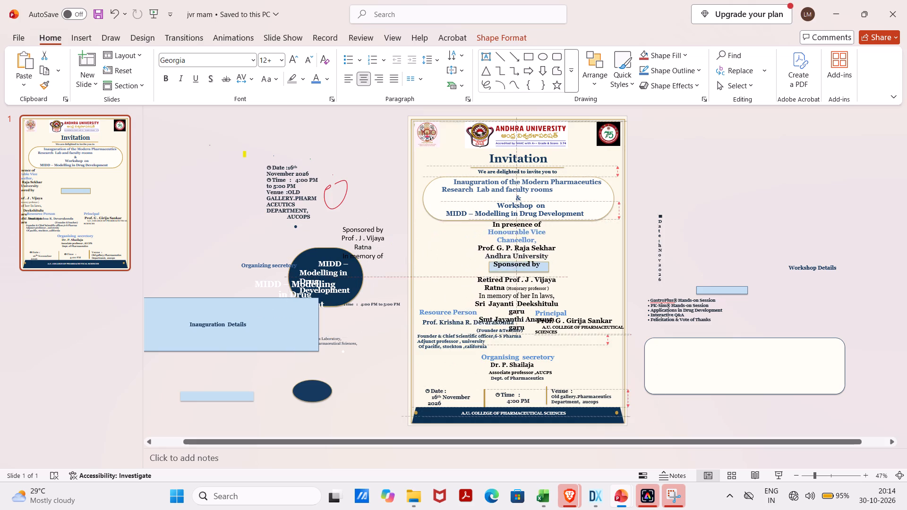
left_click_drag(561, 274, 561, 274)
left_click_drag(567, 275, 592, 274)
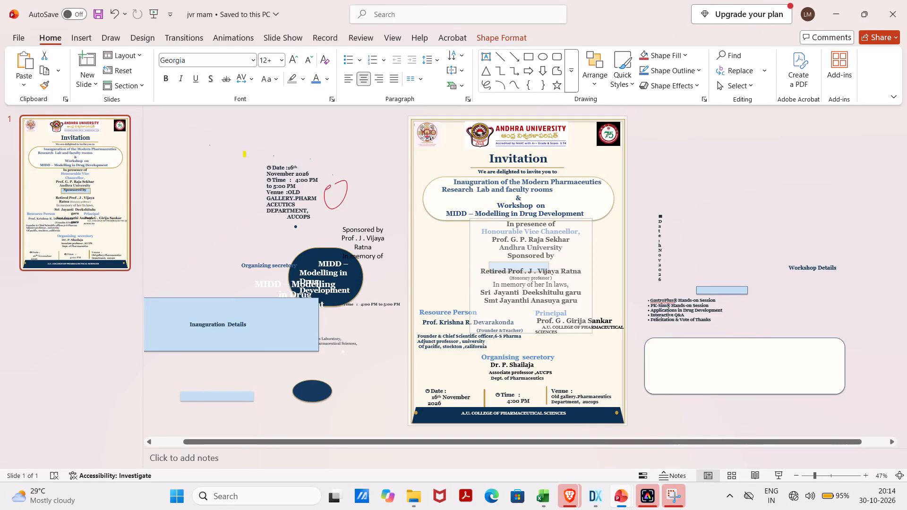
left_click_drag(592, 274, 610, 273)
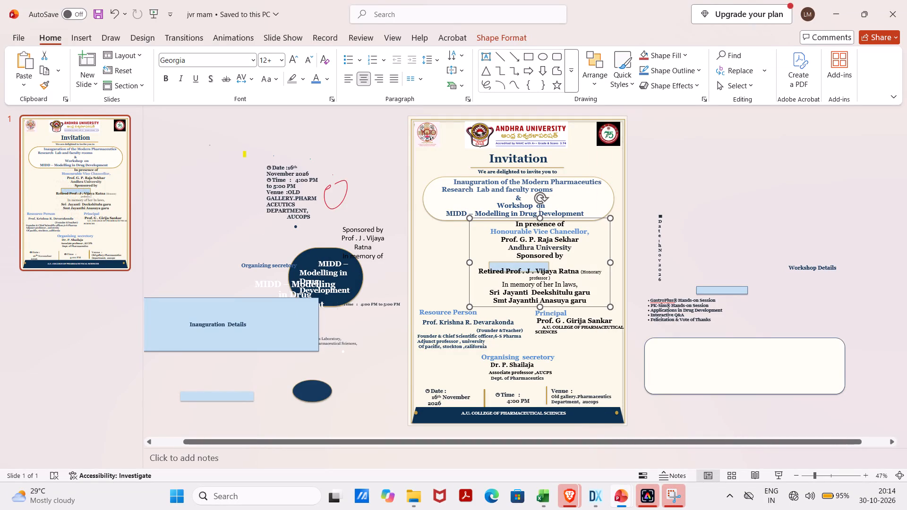
Pull in the central text box's left edge to uncover the light-blue bar, and move the bar slightly up.
left_click_drag(469, 264, 445, 264)
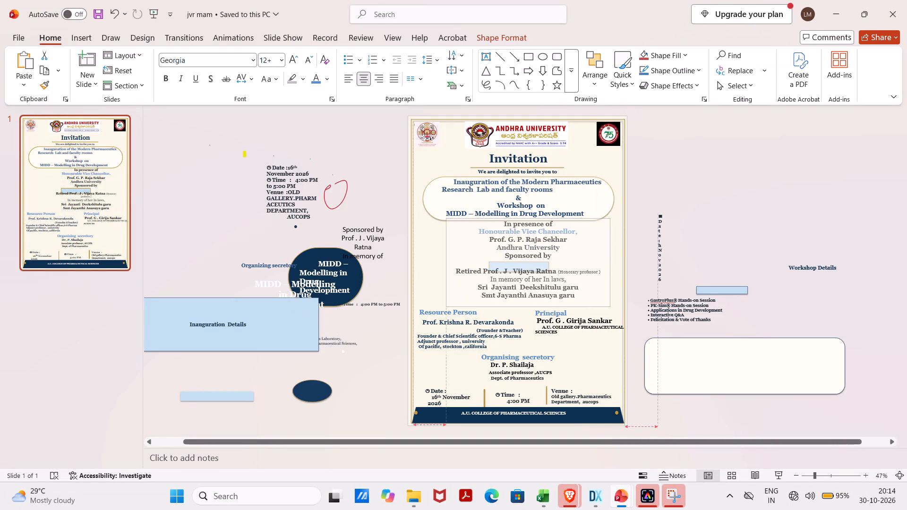
left_click_drag(445, 264, 520, 264)
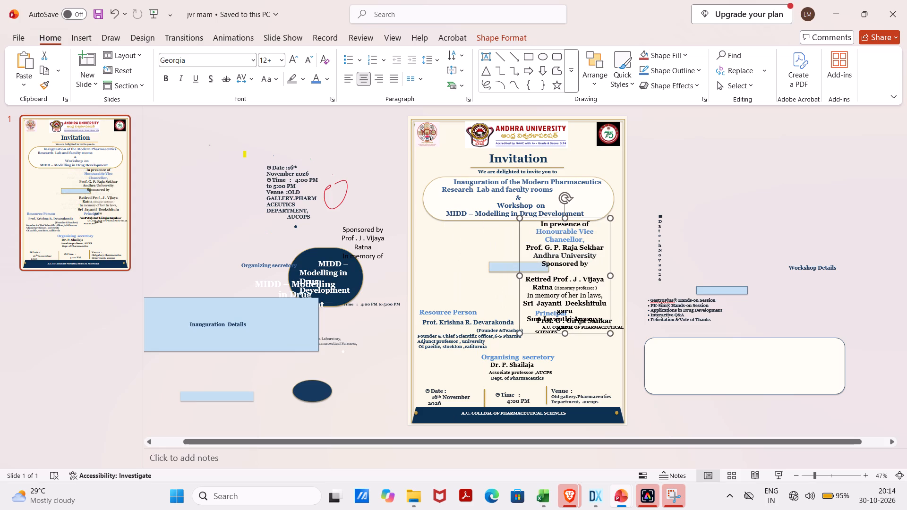
left_click_drag(508, 267, 506, 262)
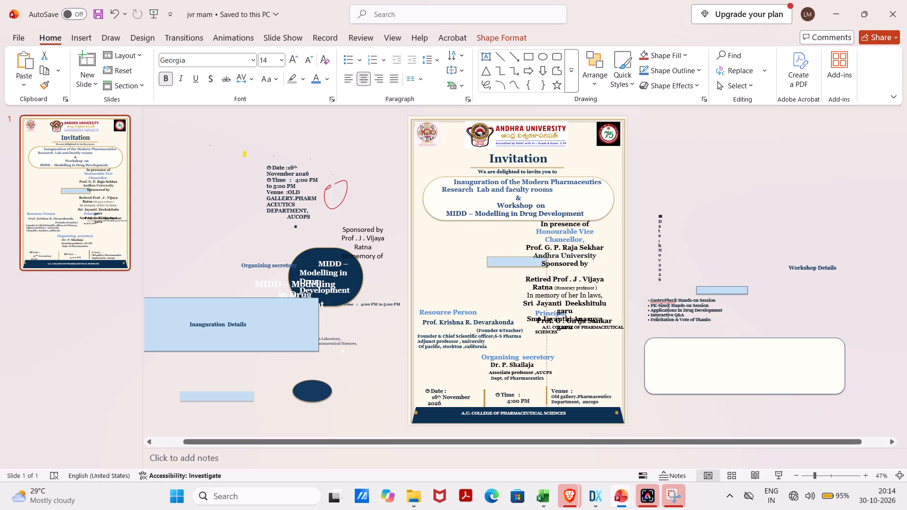
left_click_drag(506, 262, 506, 261)
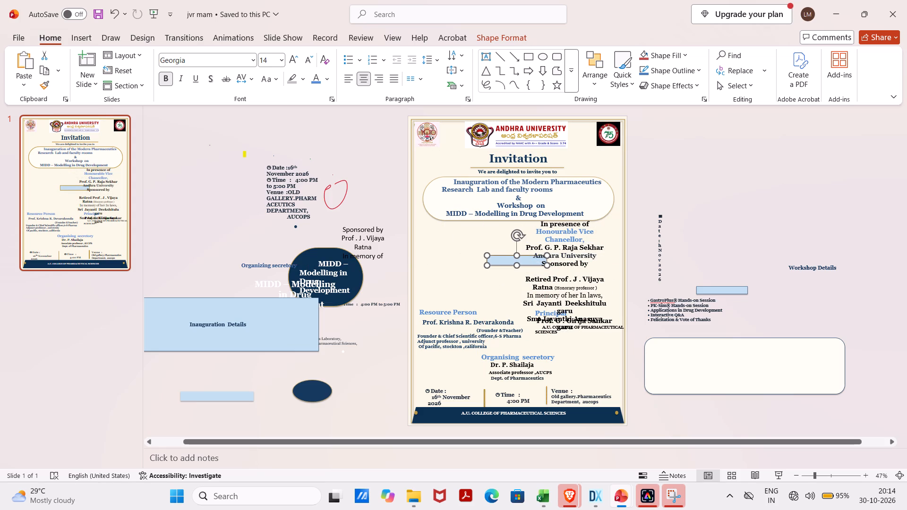
Pull in the central text box's left edge to uncover the light-blue bar, and raise the bar's top and bottom edges slightly.
left_click(534, 283)
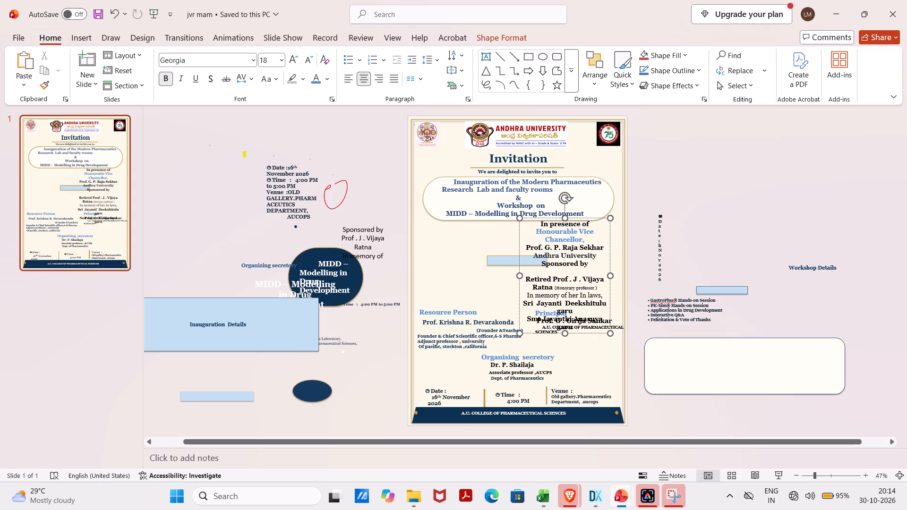
left_click_drag(521, 277, 450, 266)
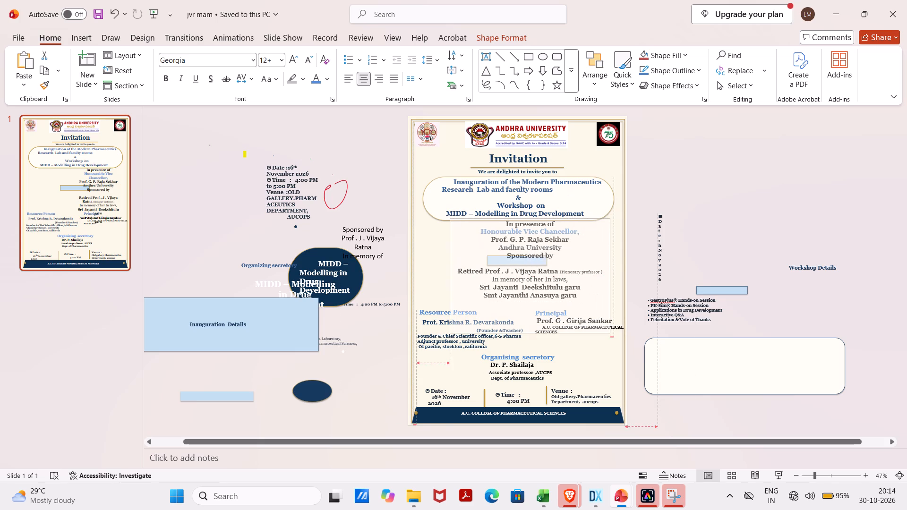
left_click_drag(450, 266, 435, 274)
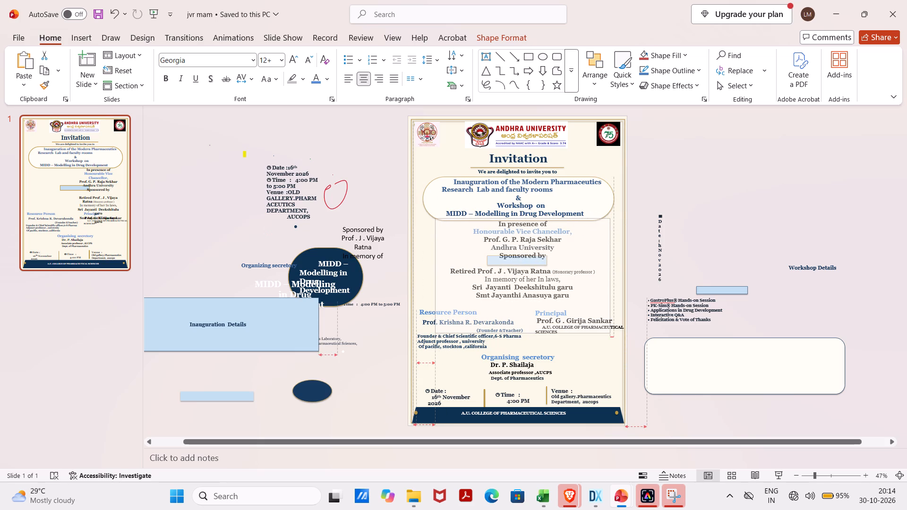
left_click_drag(435, 274, 531, 272)
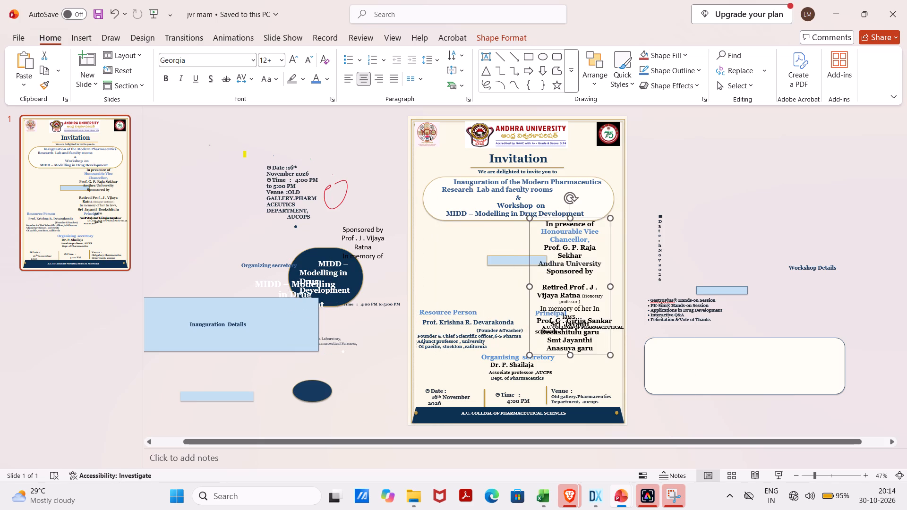
left_click(495, 258)
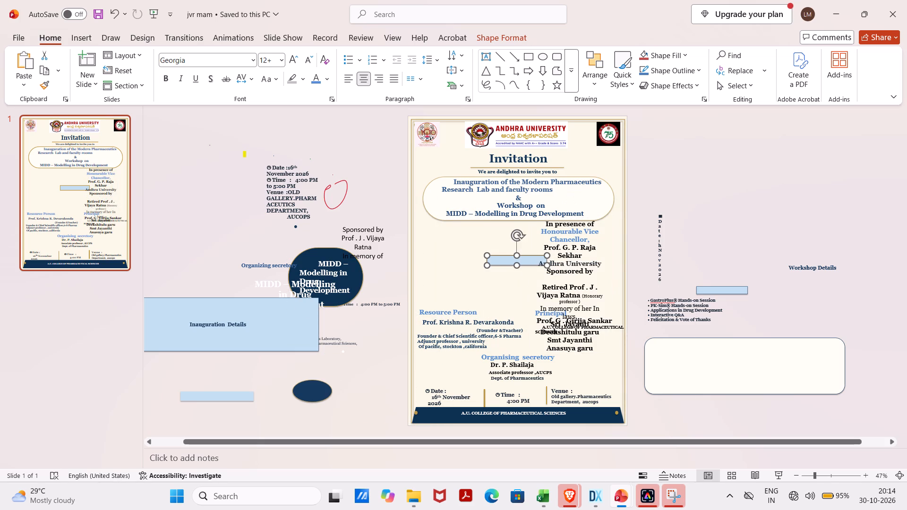
left_click_drag(489, 256, 487, 251)
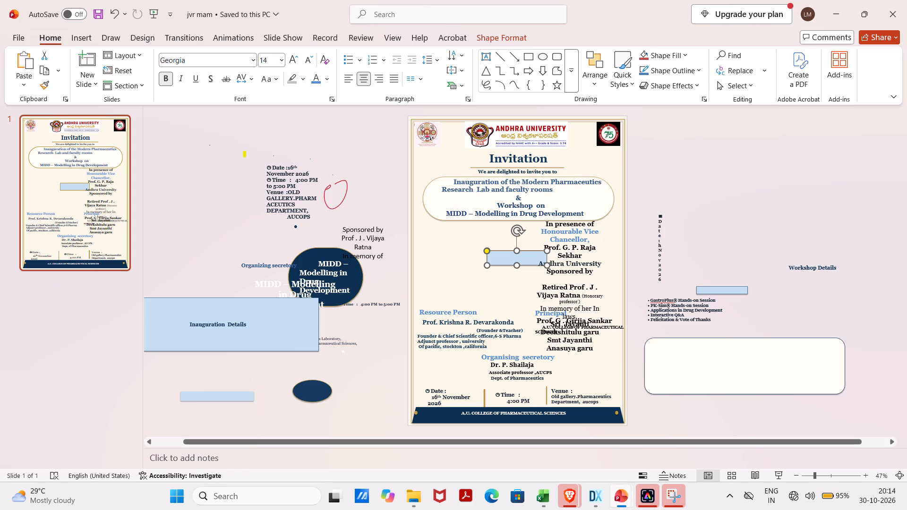
left_click_drag(488, 265, 488, 259)
Widen the central text box to the left until "Sponsored by" sits centred over the light-blue bar, and deselect it.
left_click(533, 277)
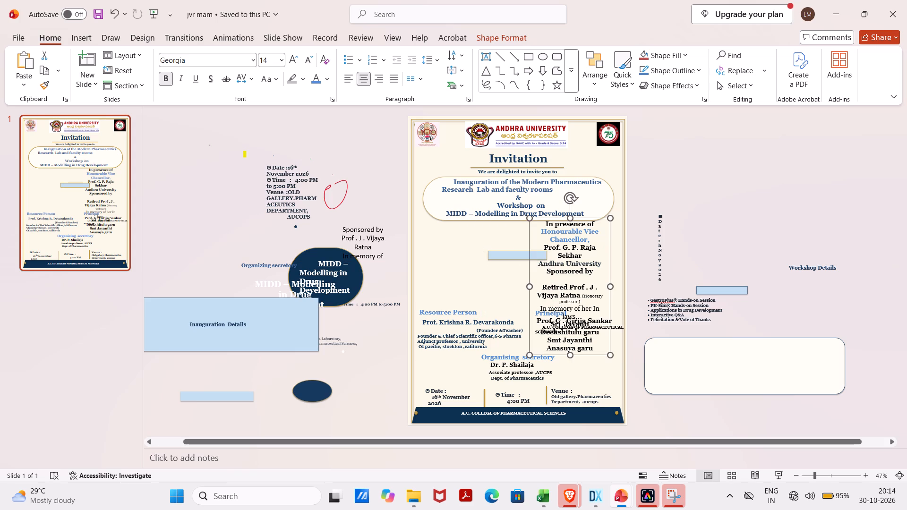
left_click_drag(531, 289, 482, 273)
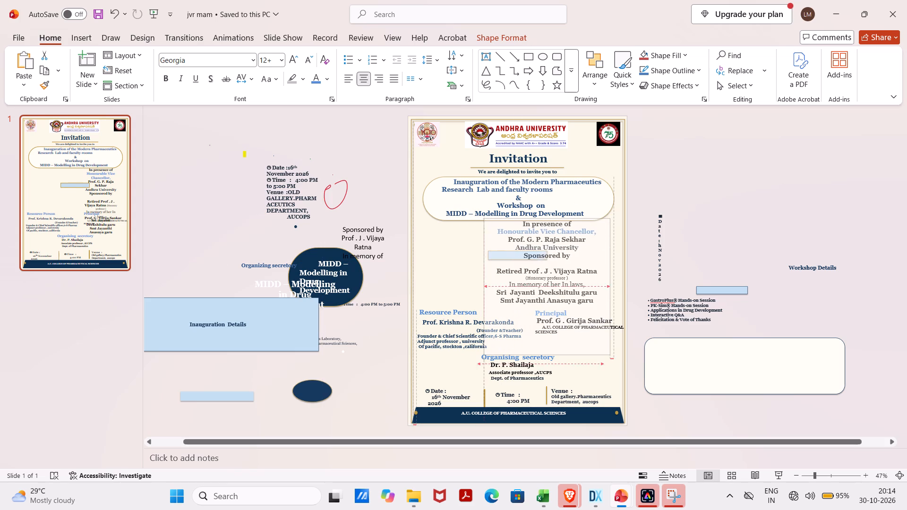
left_click_drag(482, 273, 444, 272)
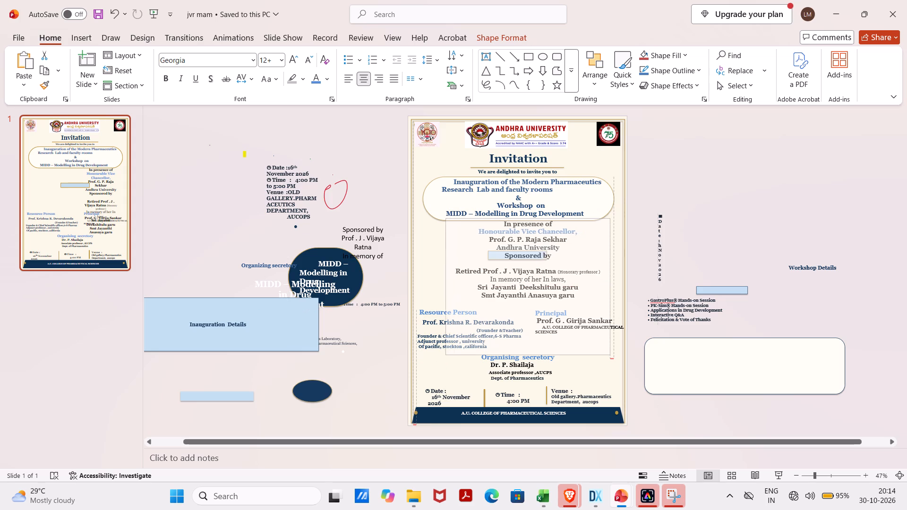
left_click_drag(444, 272, 432, 272)
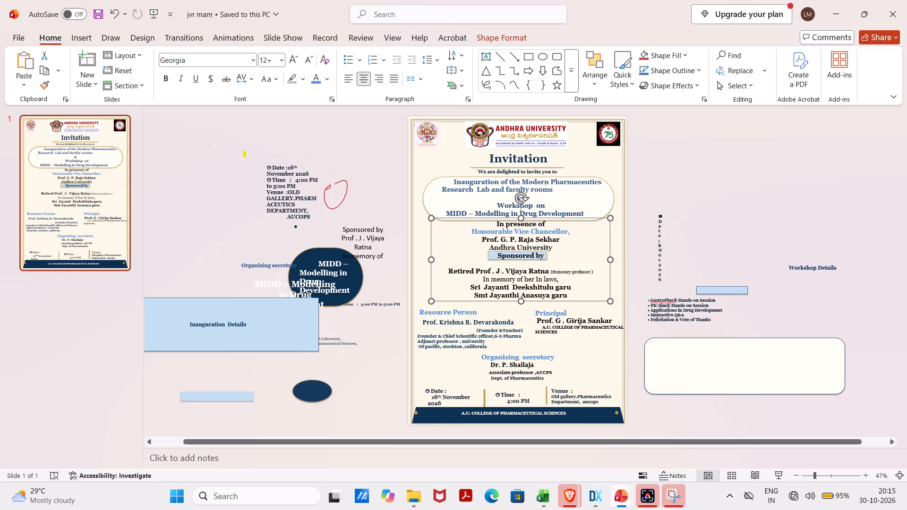
left_click(712, 204)
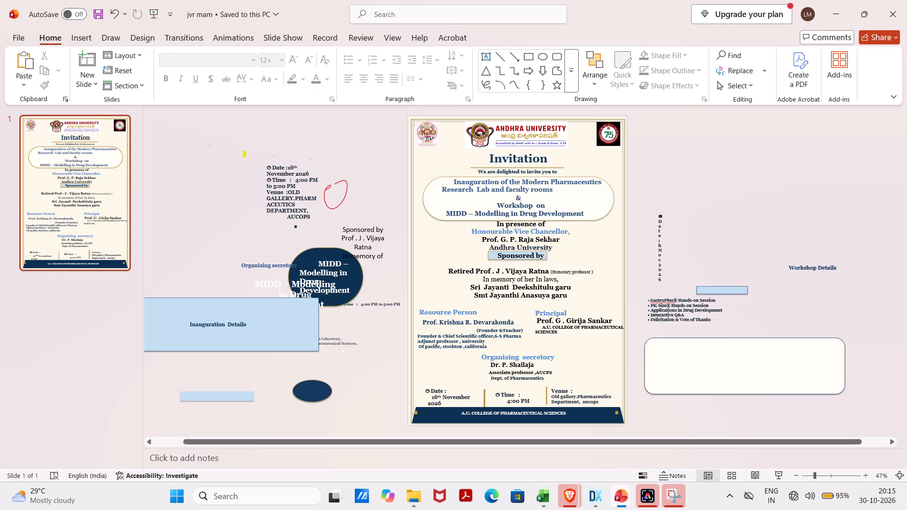
Switch to Snipping Tool and capture a new snip of the whole invitation slide, from its top border to the college footer.
left_click(677, 504)
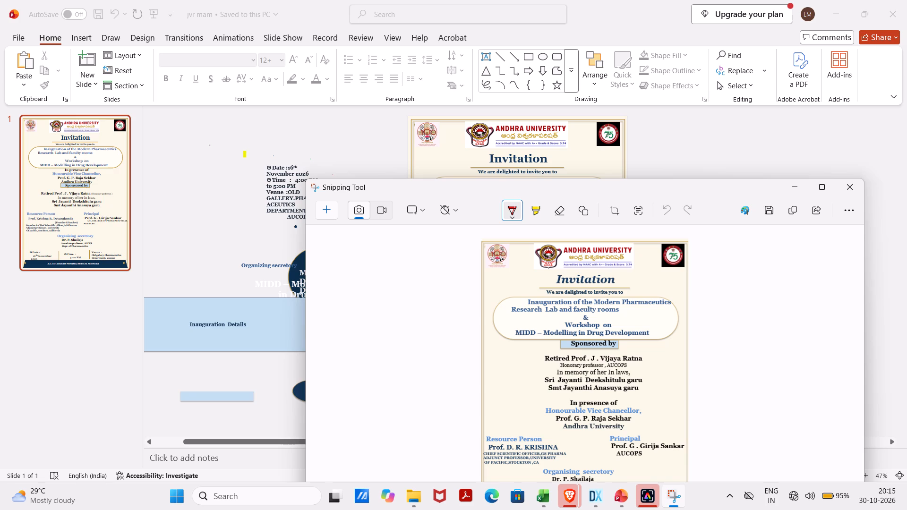
scroll(678, 430, "down", 1)
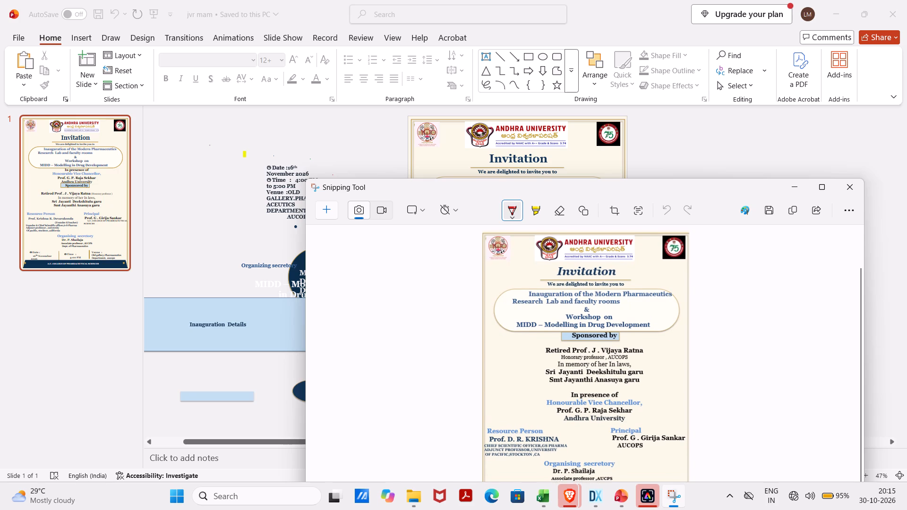
left_click(325, 208)
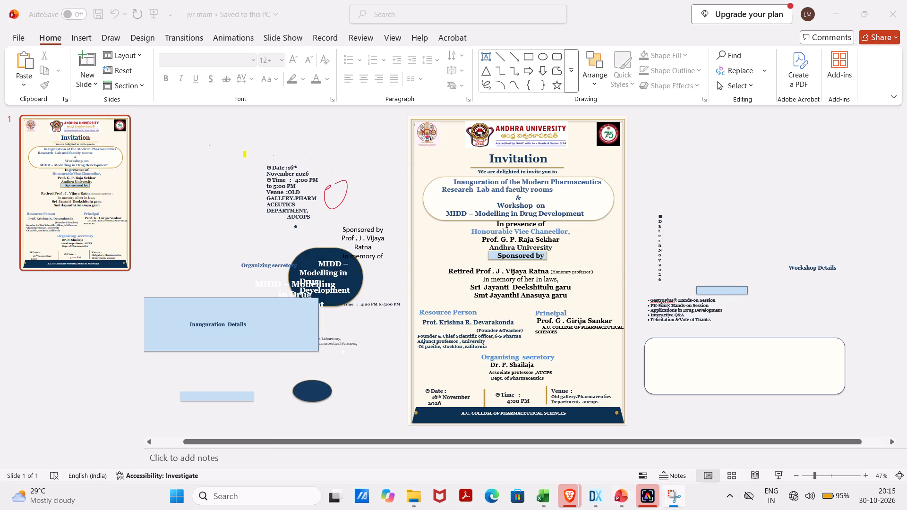
left_click_drag(410, 116, 413, 118)
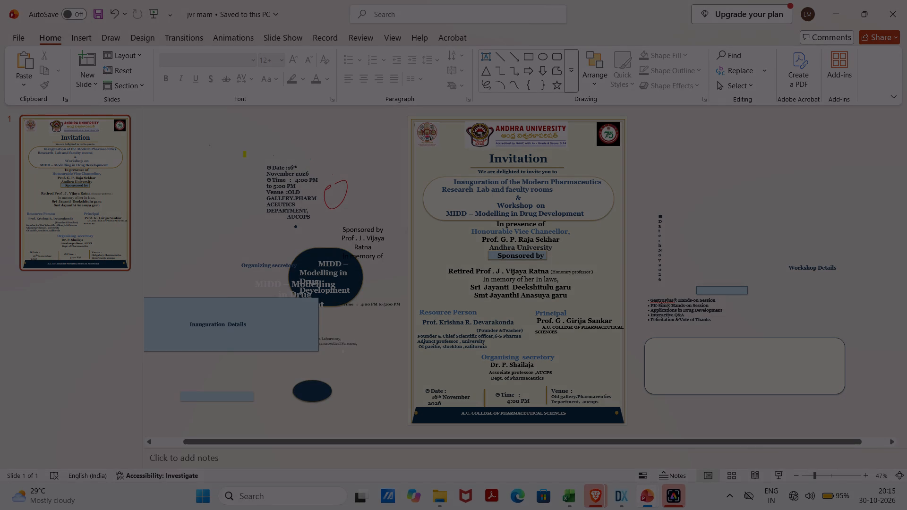
left_click_drag(413, 118, 622, 413)
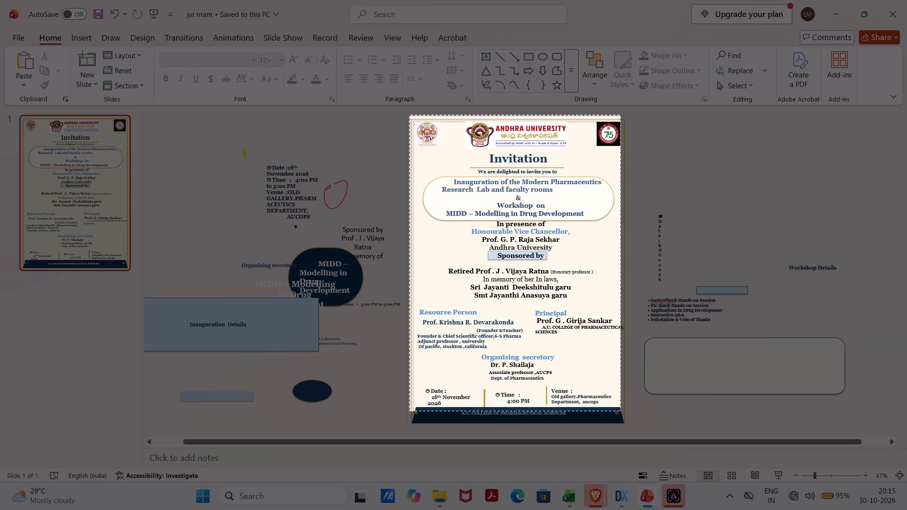
left_click_drag(622, 413, 629, 426)
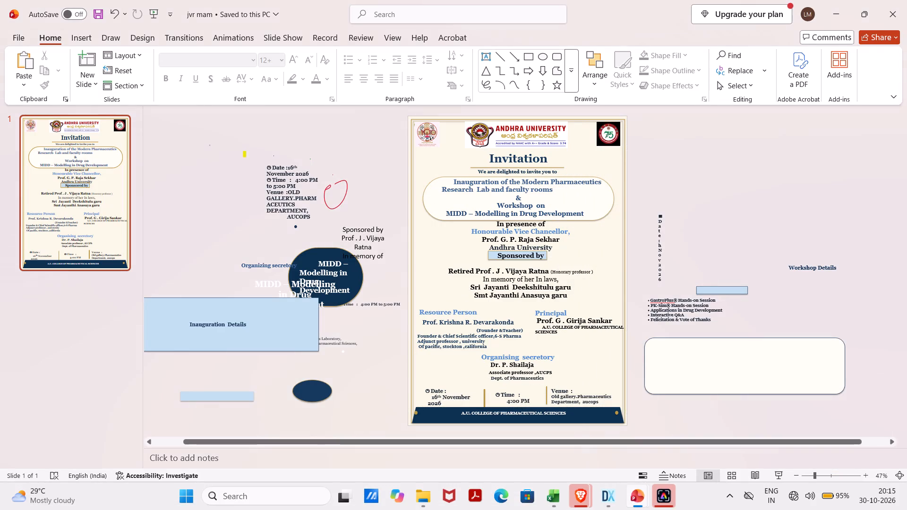
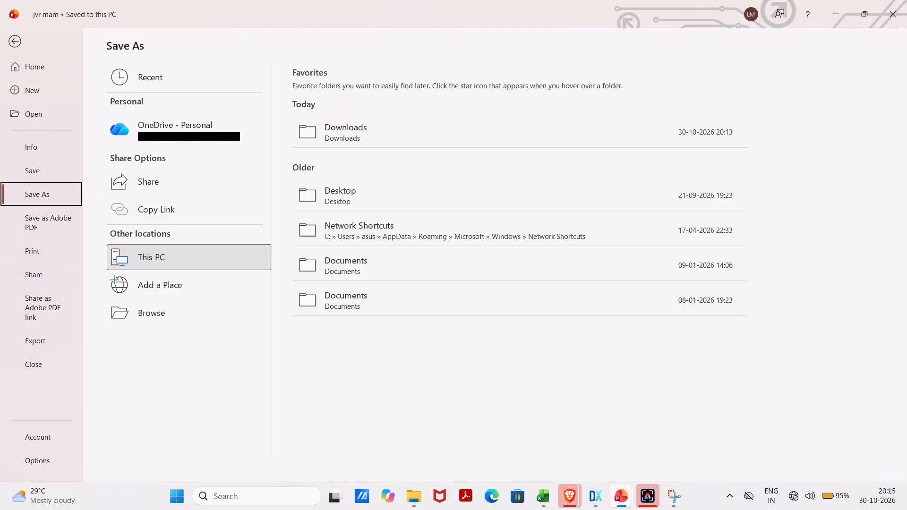
Save the invitation as a new PowerPoint presentation named "vc" in the Downloads folder.
left_click(335, 134)
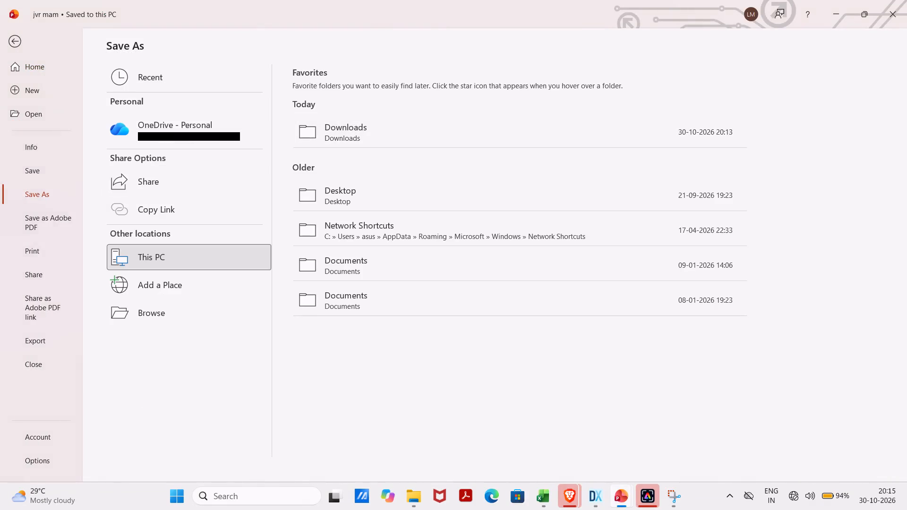
left_click(237, 192)
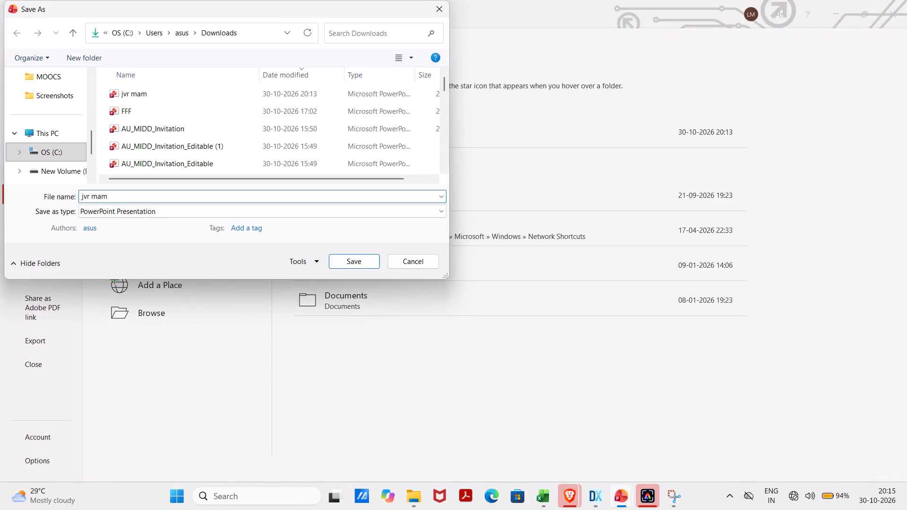
key("BackSpace")
key("BackSpace")
key("BackSpace")
key("BackSpace")
key("BackSpace")
key("BackSpace")
key("BackSpace")
key("BackSpace")
key("BackSpace")
key("BackSpace")
key("BackSpace")
key("BackSpace")
key("BackSpace")
key("BackSpace")
key("BackSpace")
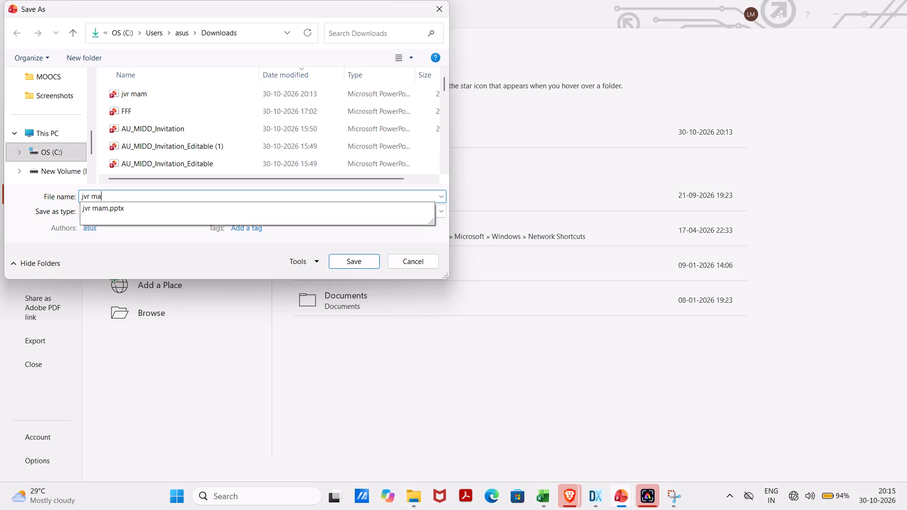
type("vc")
key("Return")
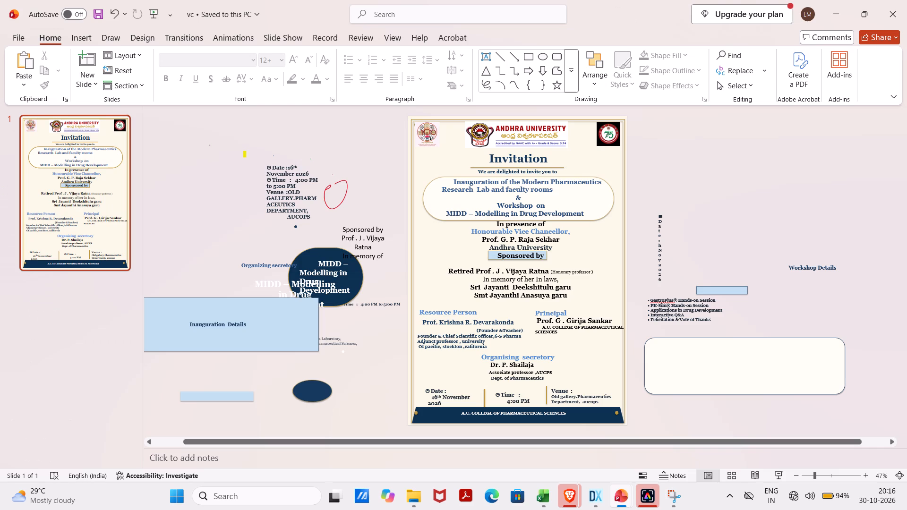
Open the file management view of the "vc" presentation.
left_click(22, 38)
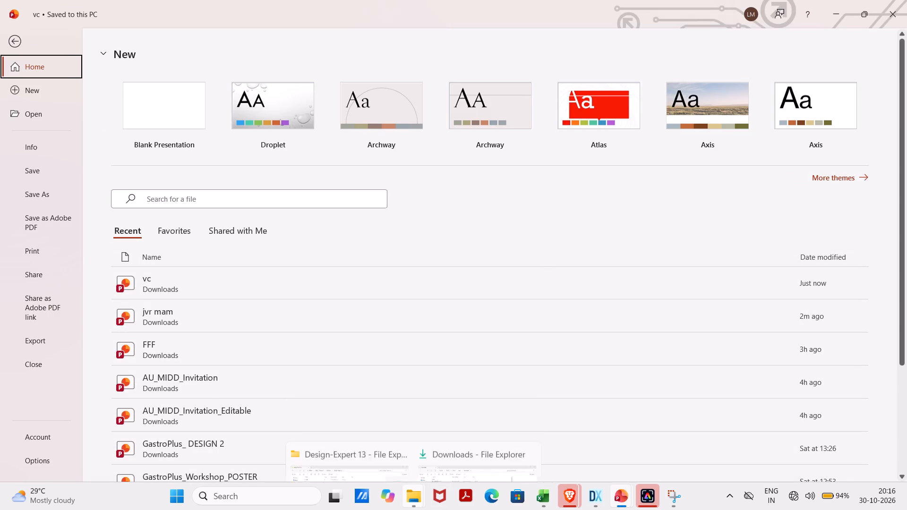
Open the recent presentation "jvr mam" from the Downloads folder.
double_click(346, 323)
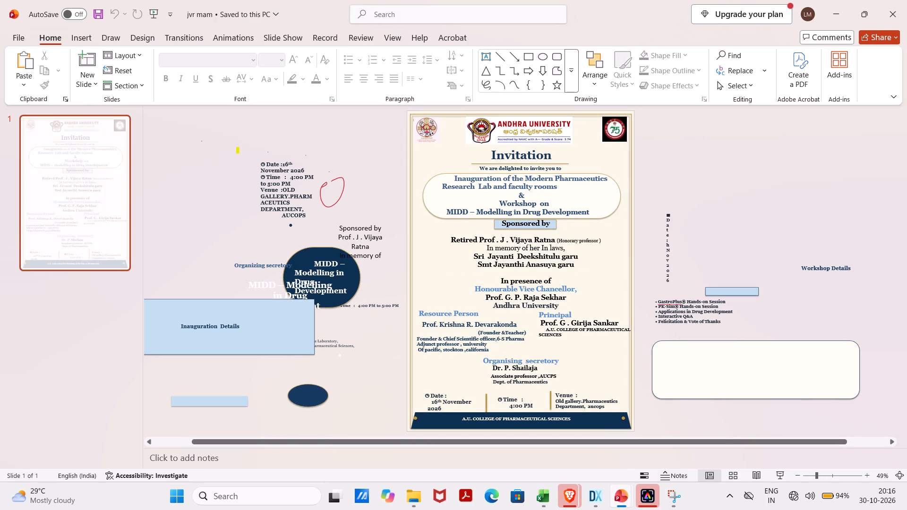
Switch to Snipping Tool, capture a new snip of the whole "jvr mam" invitation slide, and copy it to the clipboard.
left_click(676, 487)
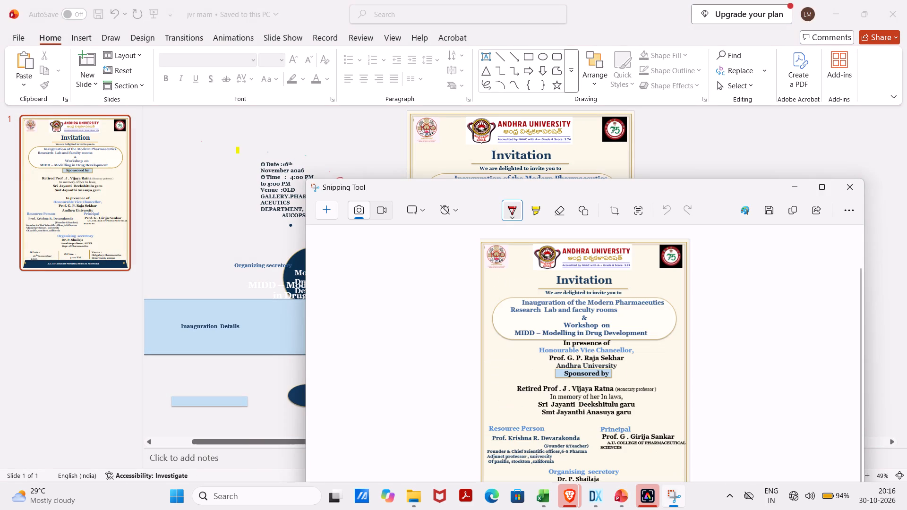
left_click(327, 209)
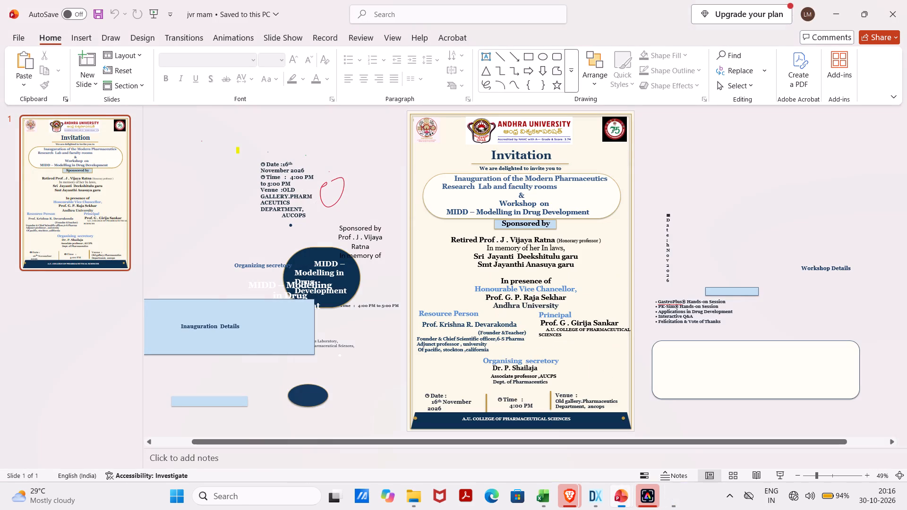
left_click_drag(409, 111, 639, 432)
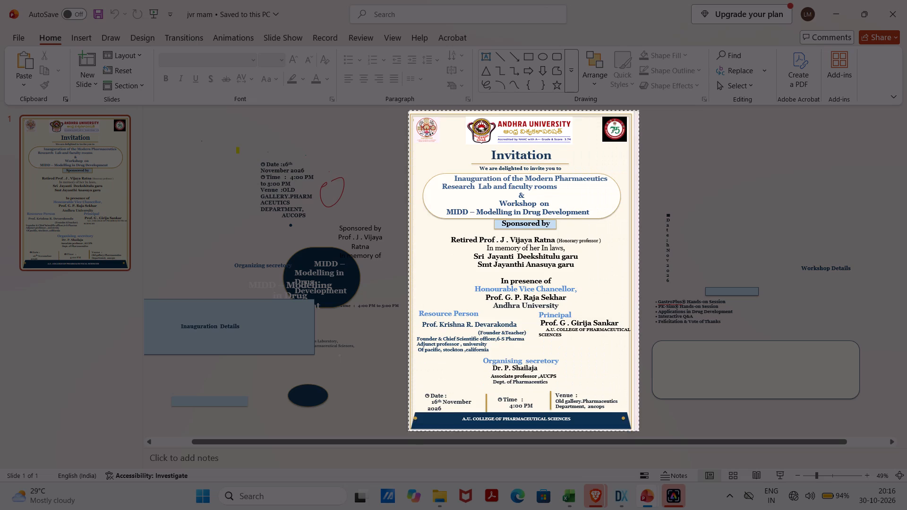
left_click_drag(639, 432, 635, 430)
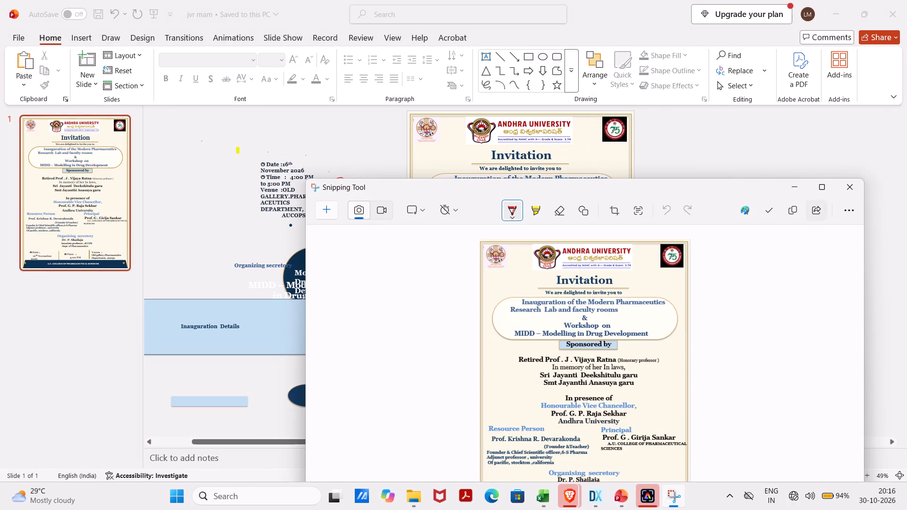
left_click(790, 211)
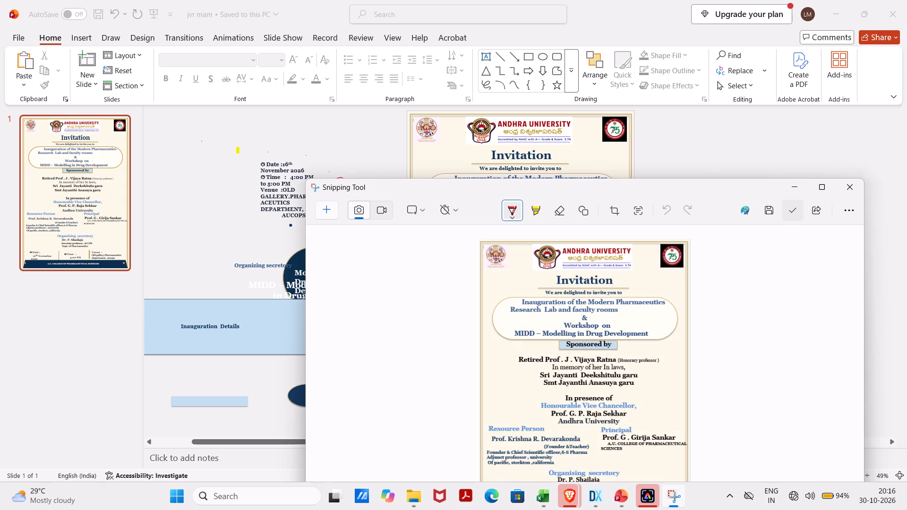